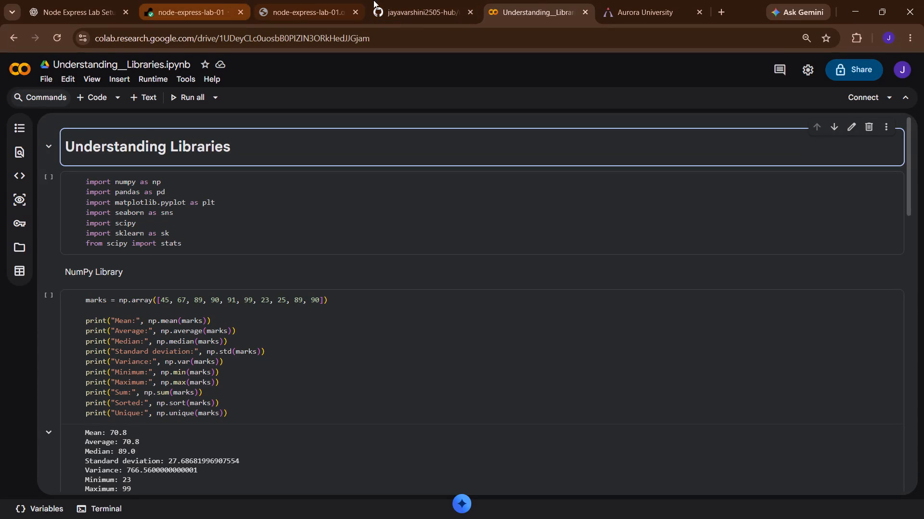
# Switch to the Aurora University portal and review the Foundations of Data Science assessments list from the dashboard.
pyautogui.click(641, 6)
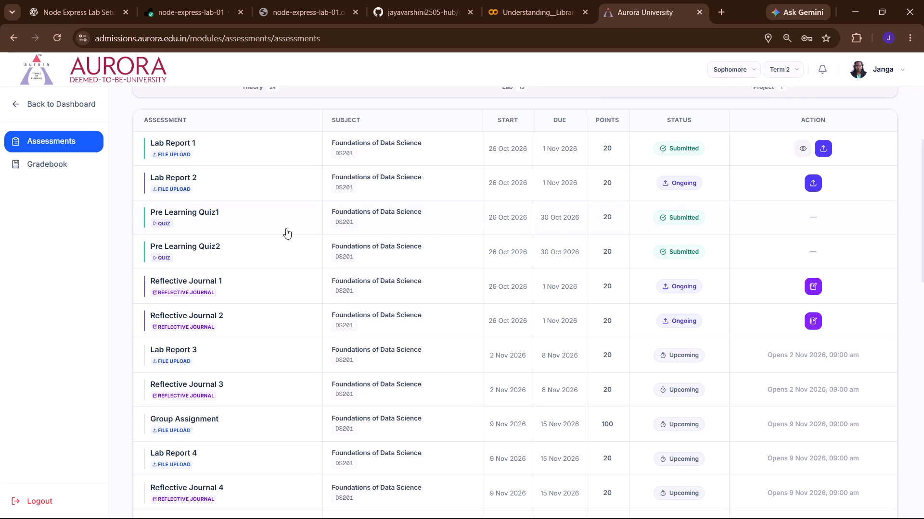
pyautogui.click(43, 74)
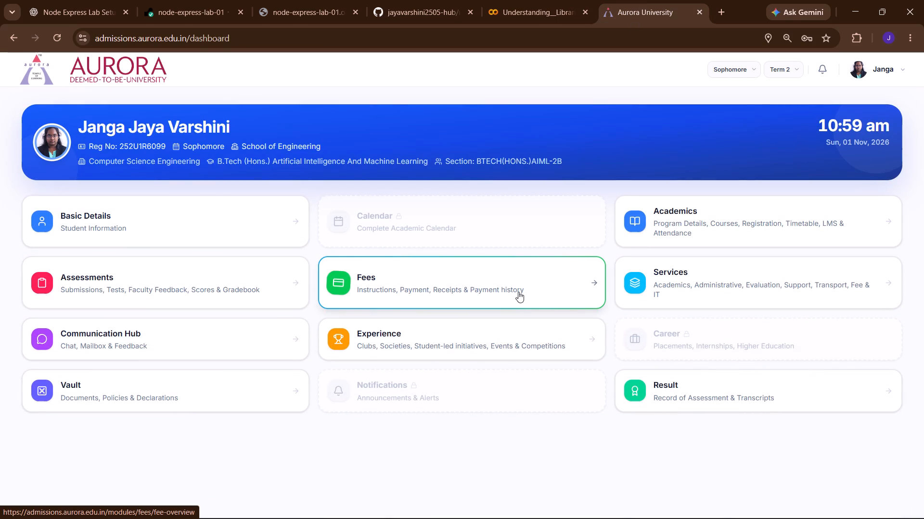
pyautogui.click(257, 277)
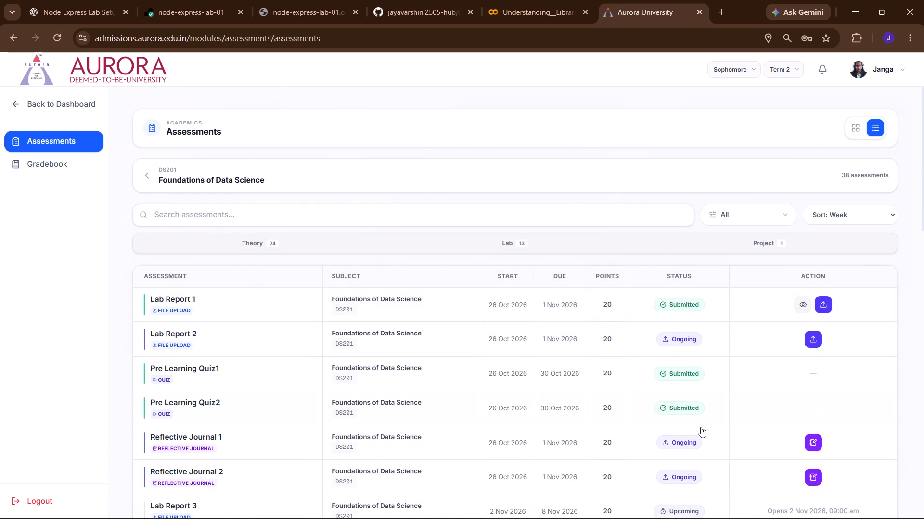
pyautogui.scroll(-3, 702, 427)
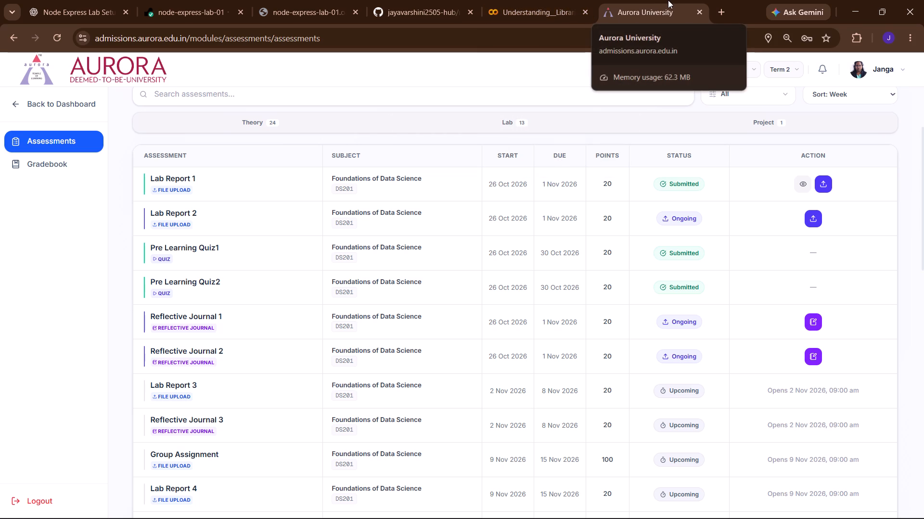
# Switch to Word and look through the Lab_Report_1 document back to its cover page.
pyautogui.click(504, 1)
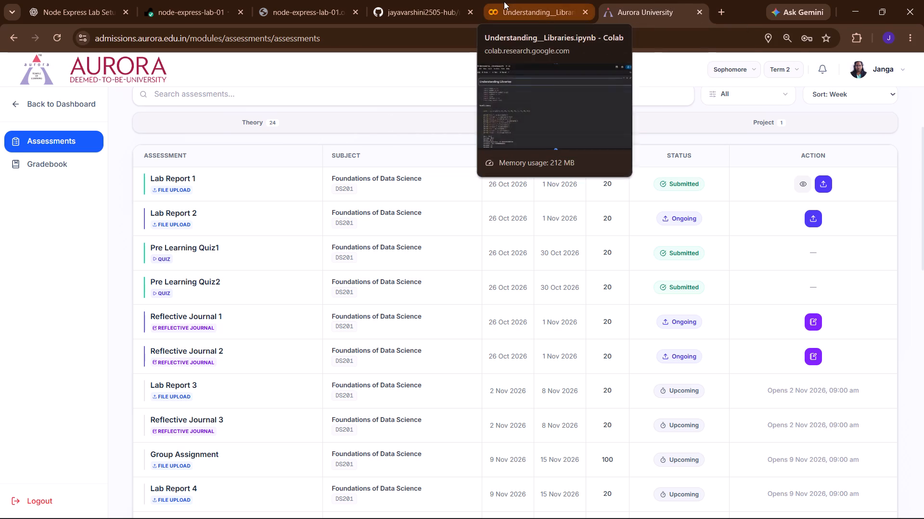
pyautogui.click(421, 7)
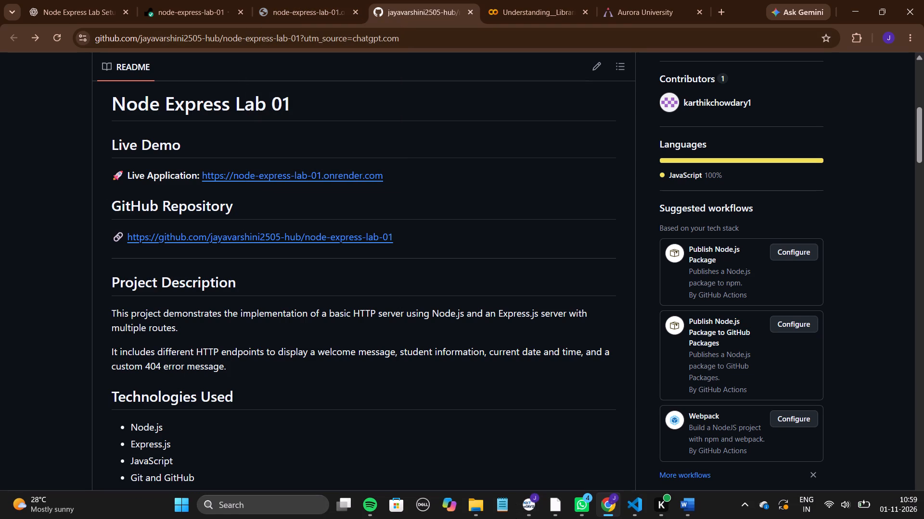
pyautogui.click(693, 510)
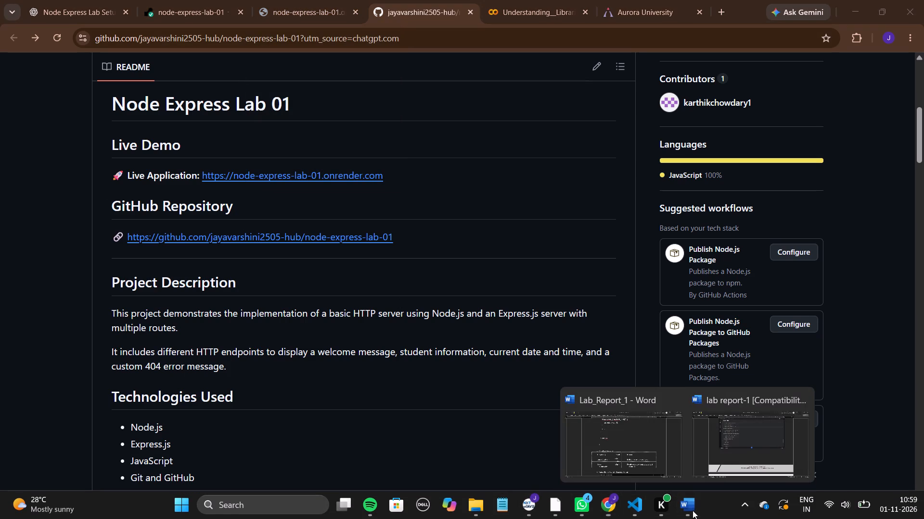
pyautogui.click(649, 461)
pyautogui.scroll(15, 584, 274)
pyautogui.scroll(20, 621, 134)
pyautogui.scroll(19, 621, 134)
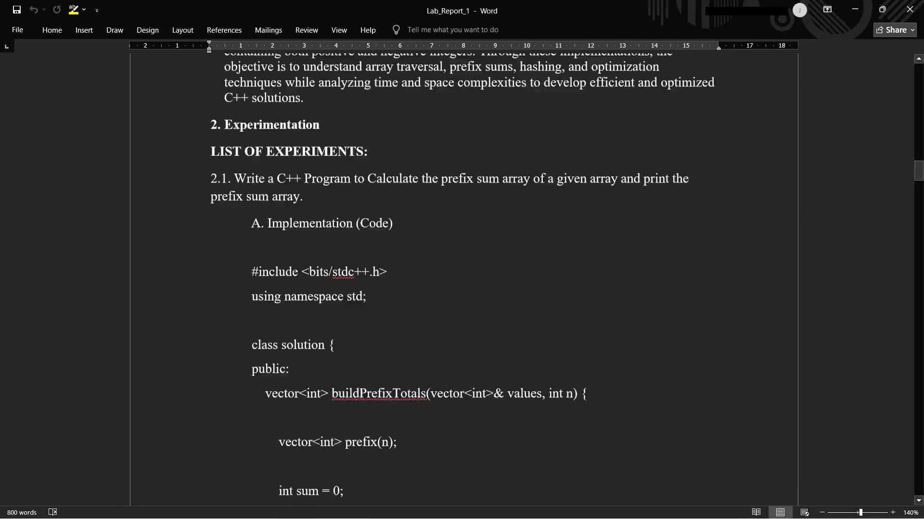
pyautogui.scroll(20, 622, 131)
pyautogui.scroll(19, 622, 131)
pyautogui.scroll(4, 622, 131)
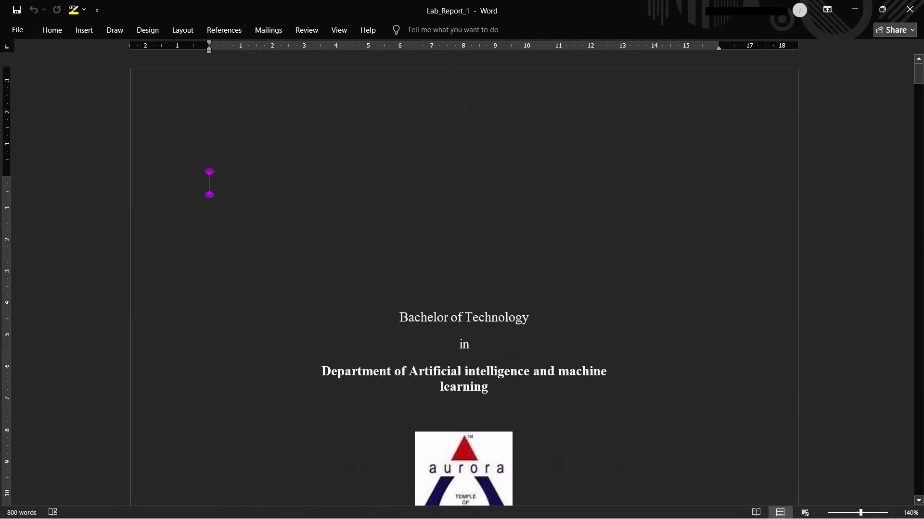
pyautogui.scroll(2, 622, 131)
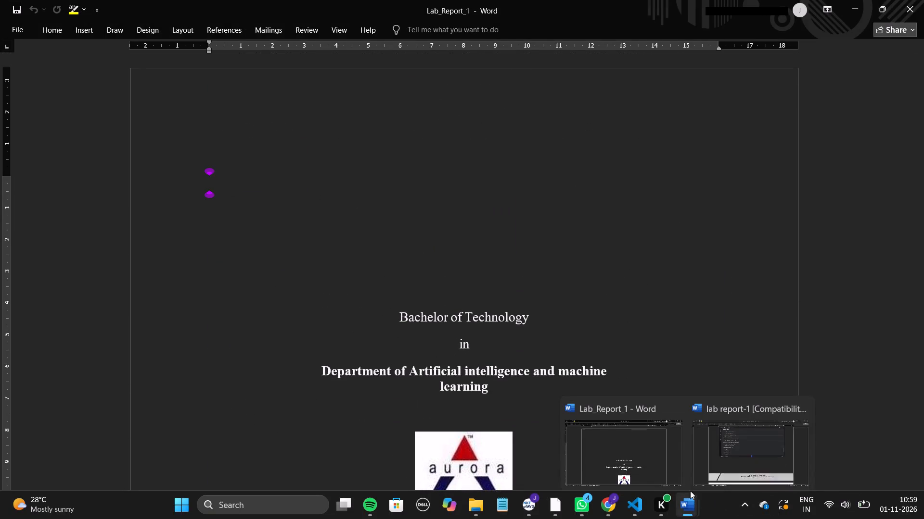
# Bring up the lab report-1 document and look back through it to the header table on its first page.
pyautogui.click(731, 427)
pyautogui.scroll(13, 569, 245)
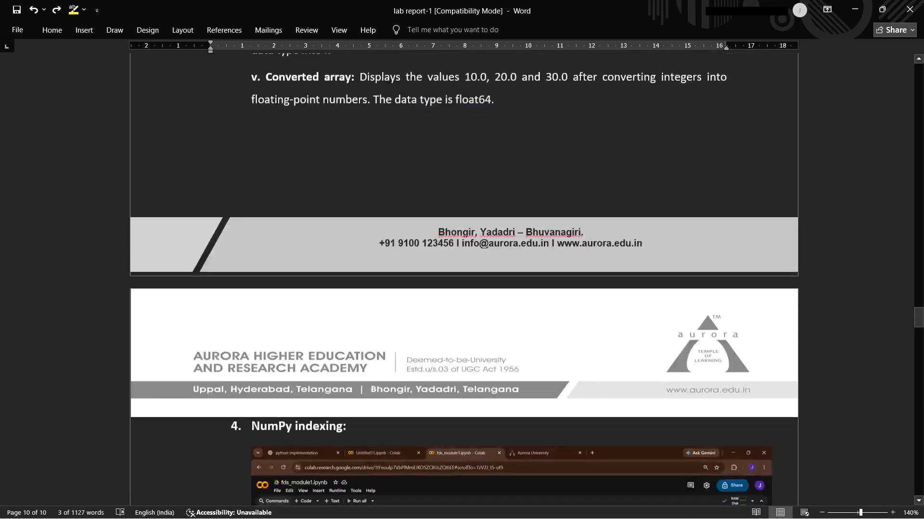
pyautogui.scroll(20, 569, 245)
pyautogui.scroll(20, 569, 245)
pyautogui.scroll(19, 569, 245)
pyautogui.scroll(5, 569, 245)
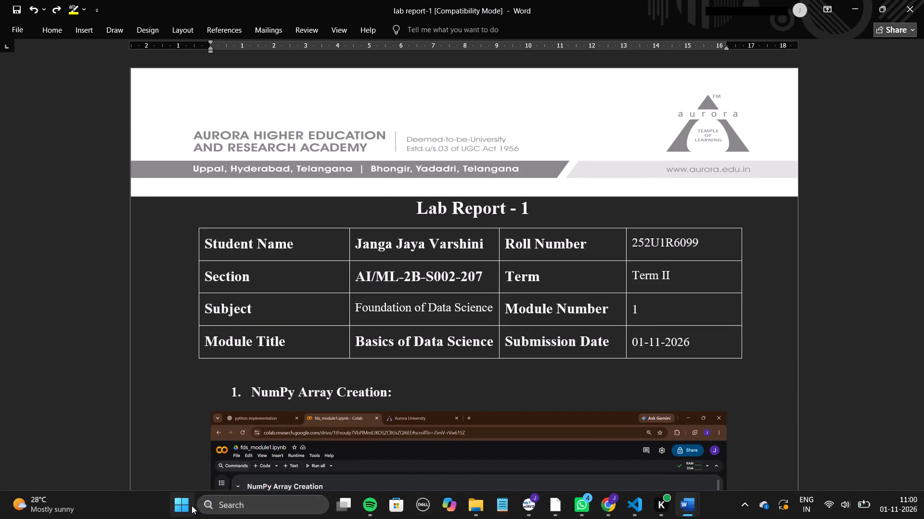
# Switch to File Explorer and check the MATH folder inside varshini's term 1 folder, returning to term 1.
pyautogui.click(473, 466)
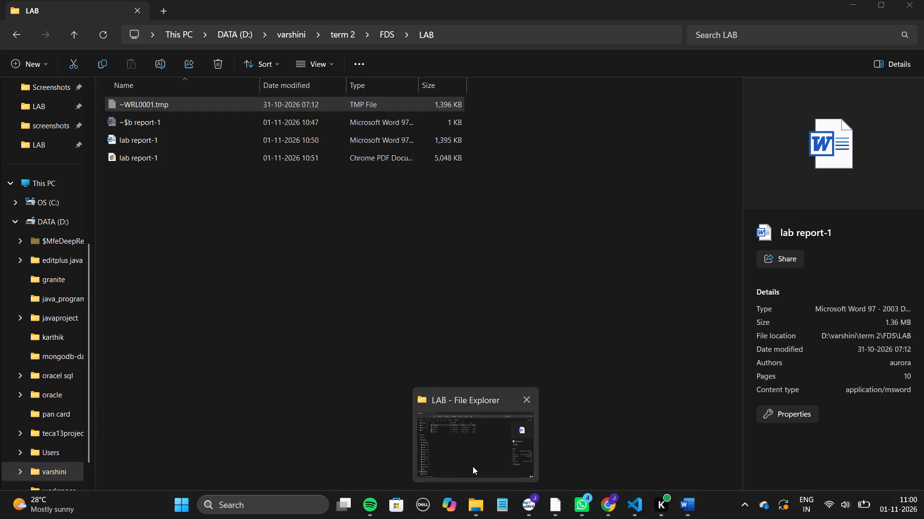
pyautogui.click(344, 31)
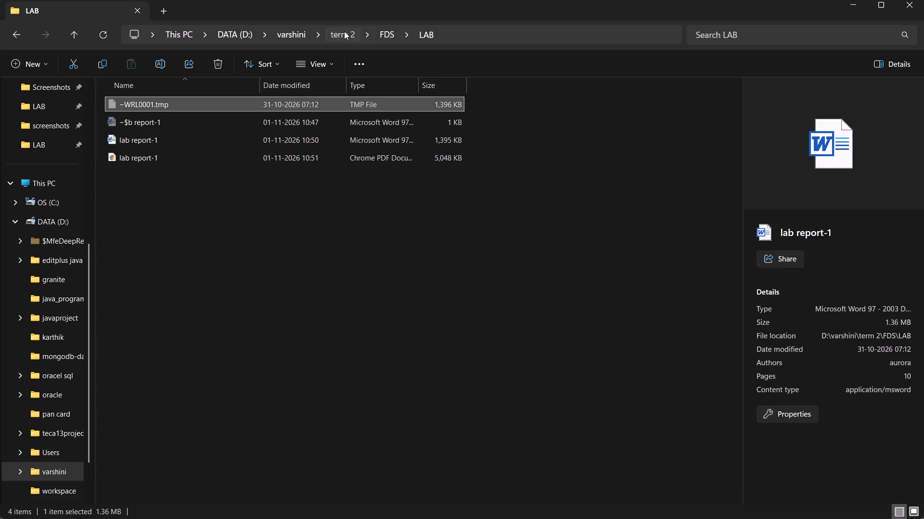
pyautogui.click(288, 33)
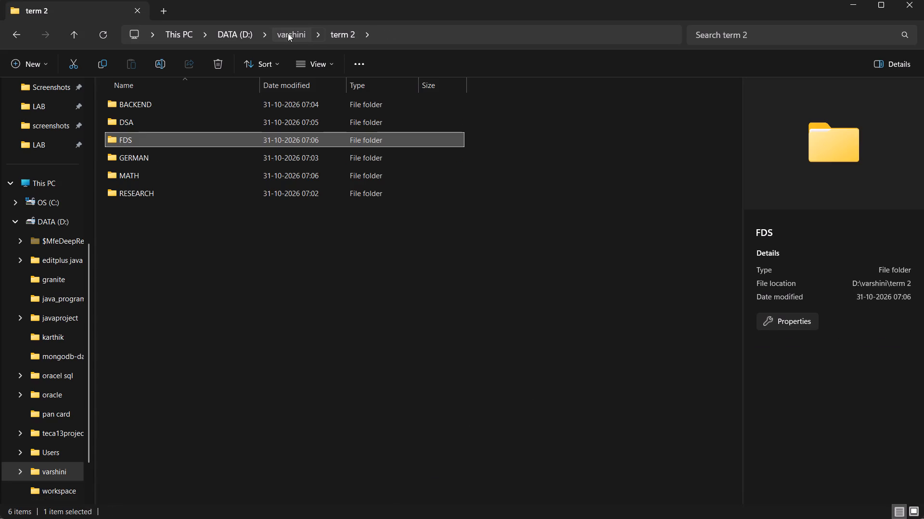
pyautogui.doubleClick(178, 268)
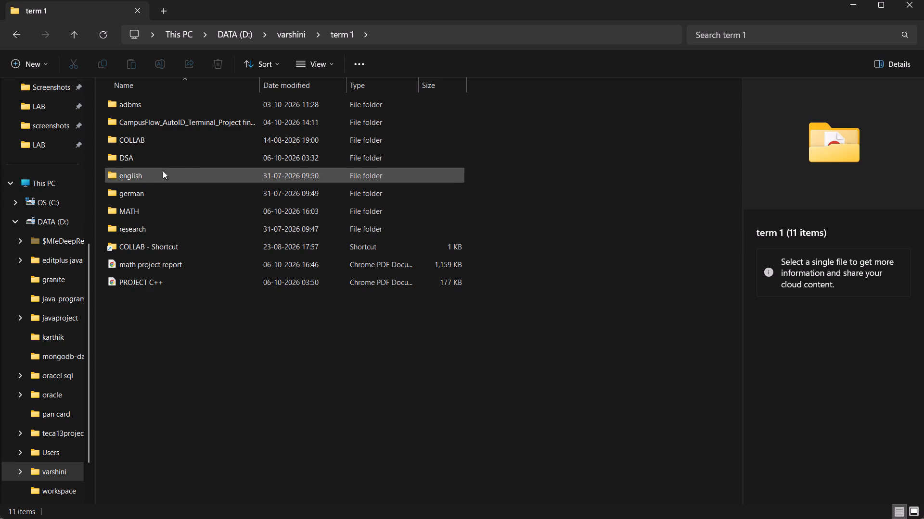
pyautogui.doubleClick(151, 209)
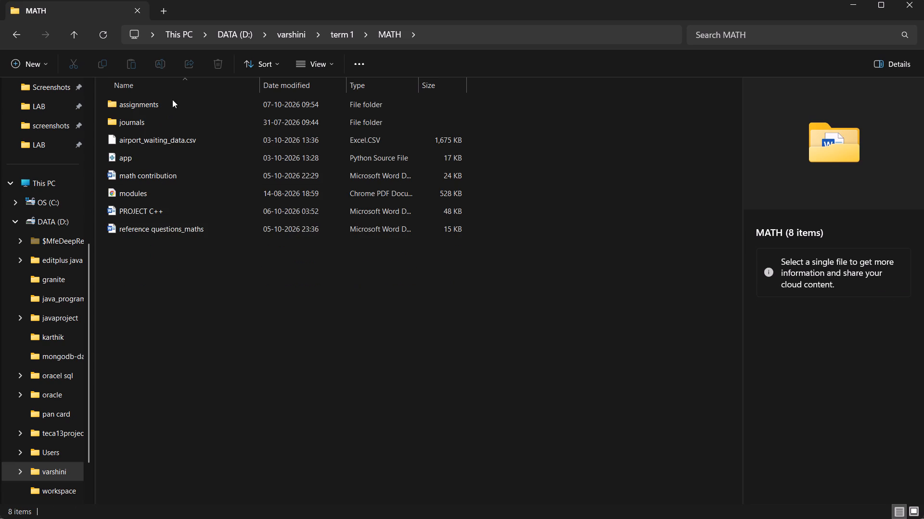
pyautogui.click(340, 31)
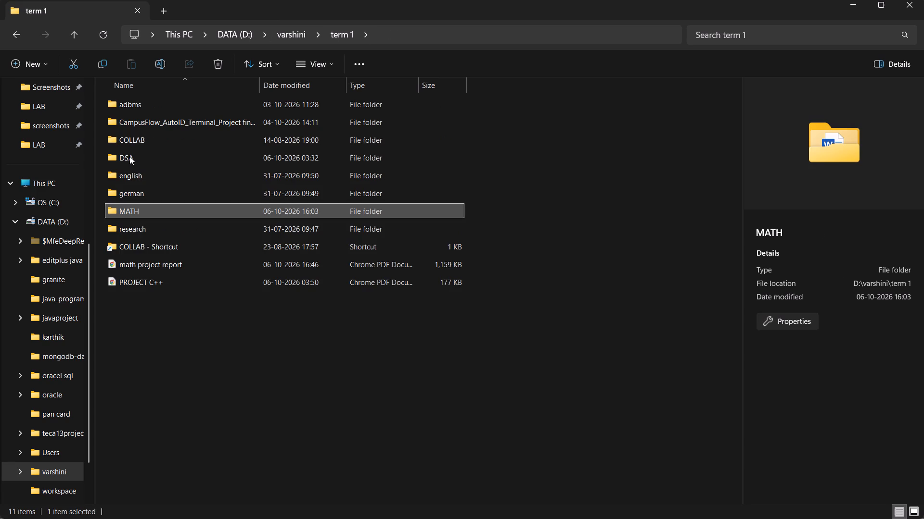
# Inspect the Assignement 1 Word document in the DSA assignments folder, and close it and the lab report-1 document.
pyautogui.doubleClick(129, 156)
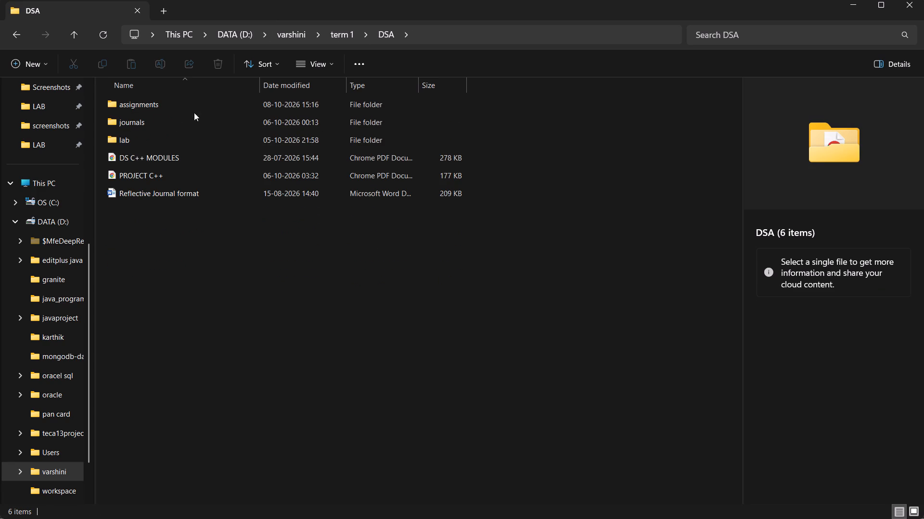
pyautogui.doubleClick(243, 109)
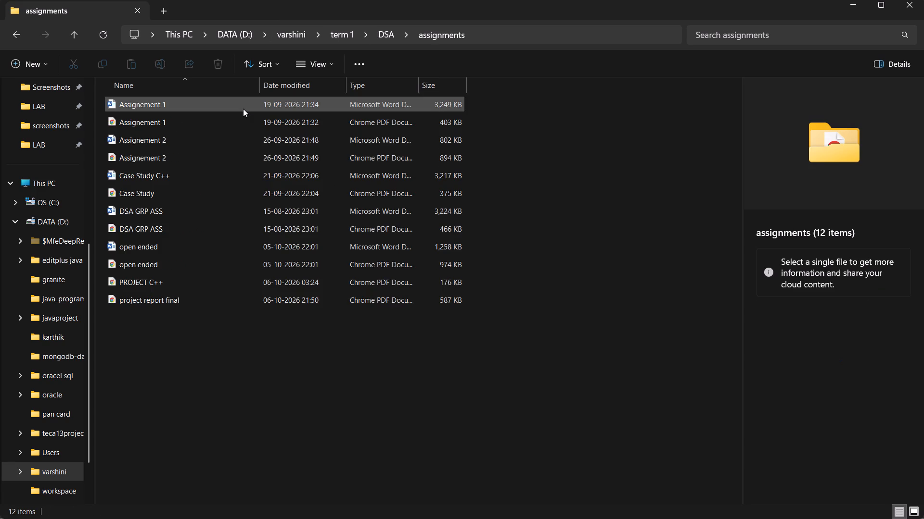
pyautogui.doubleClick(174, 108)
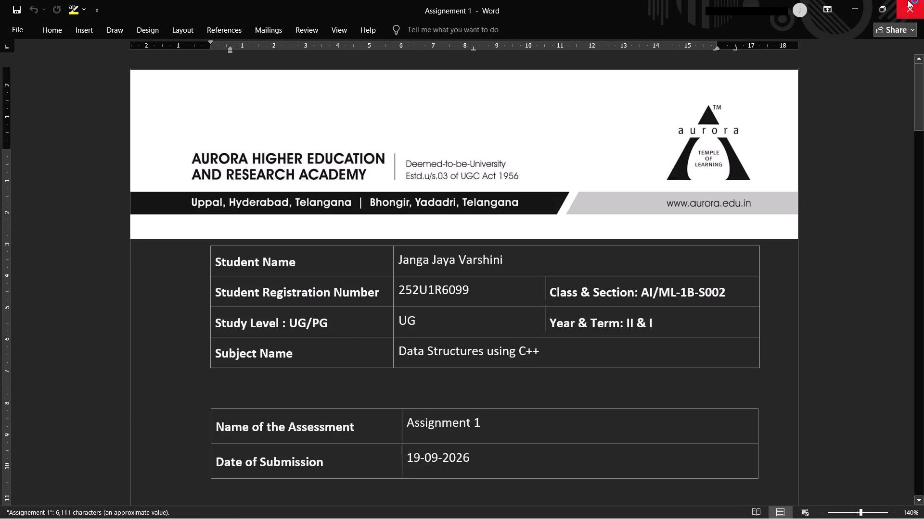
pyautogui.click(908, 0)
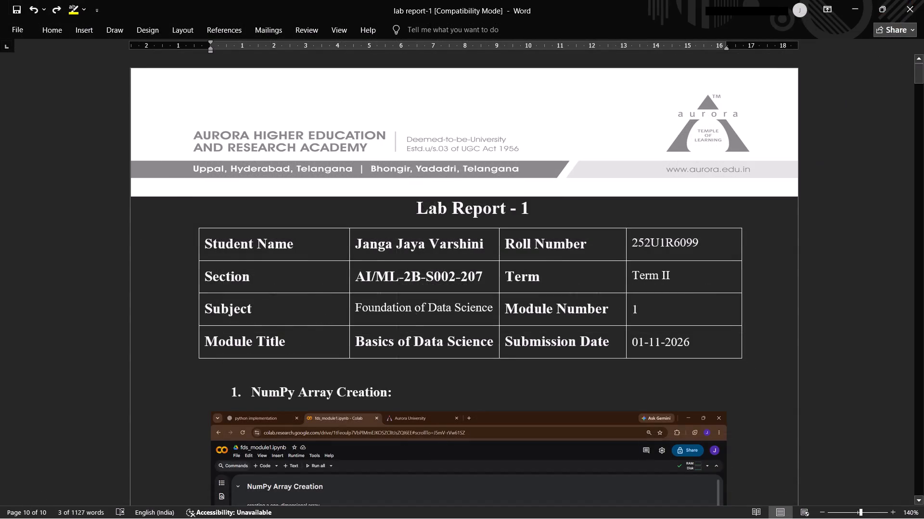
pyautogui.scroll(-2, 802, 195)
pyautogui.click(911, 0)
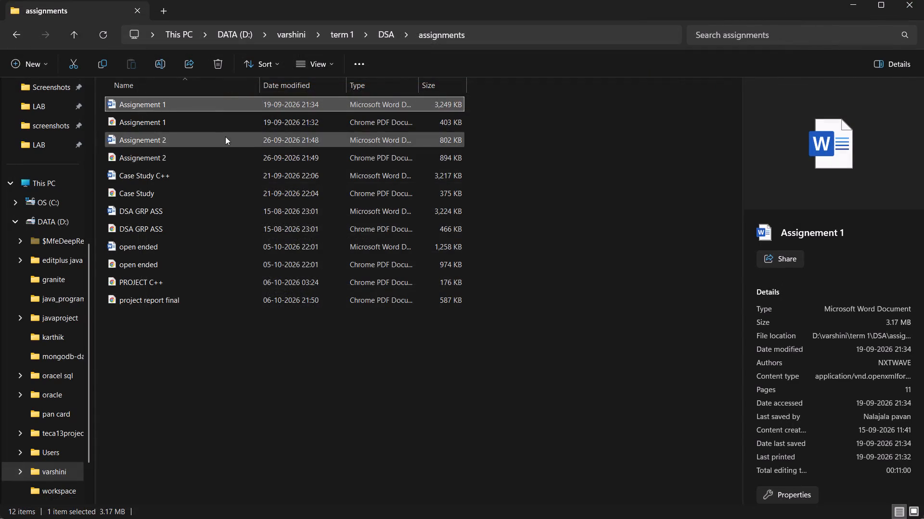
# Inspect the dsa lab 1 Word document in the DSA lab folder and close it.
pyautogui.click(385, 37)
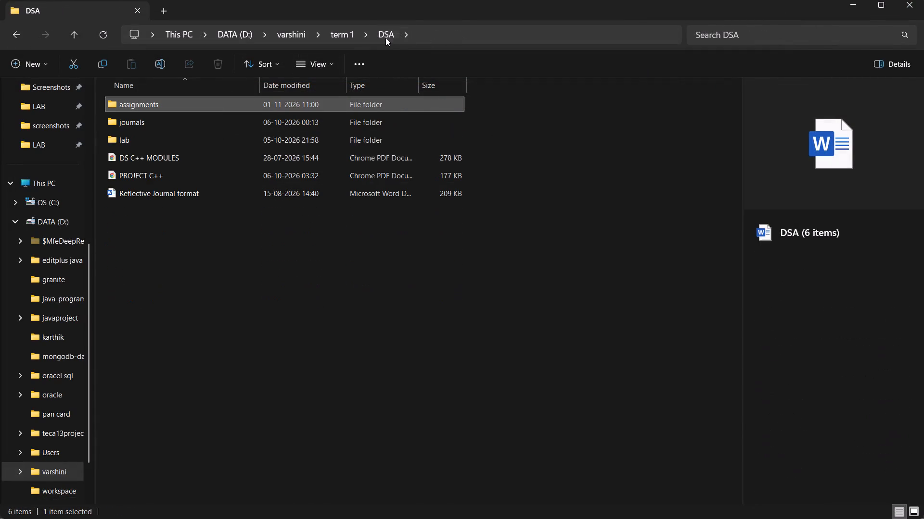
pyautogui.doubleClick(165, 141)
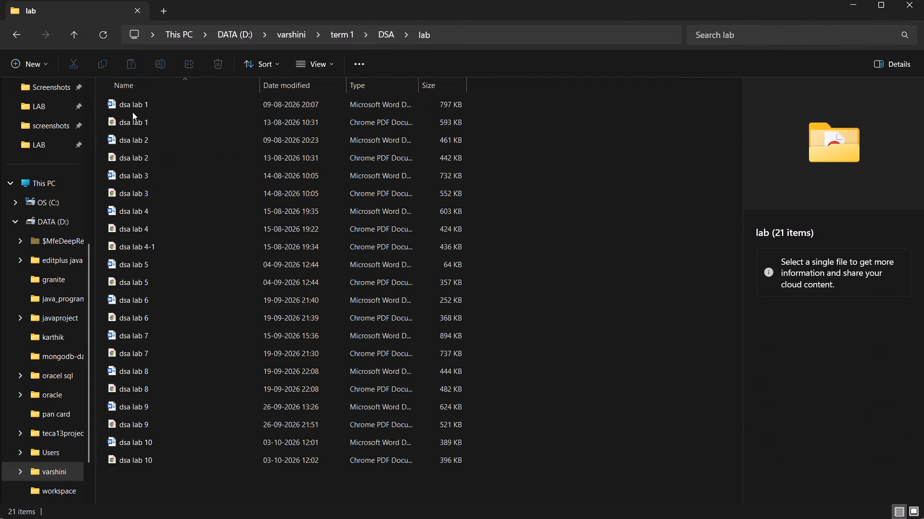
pyautogui.click(125, 99)
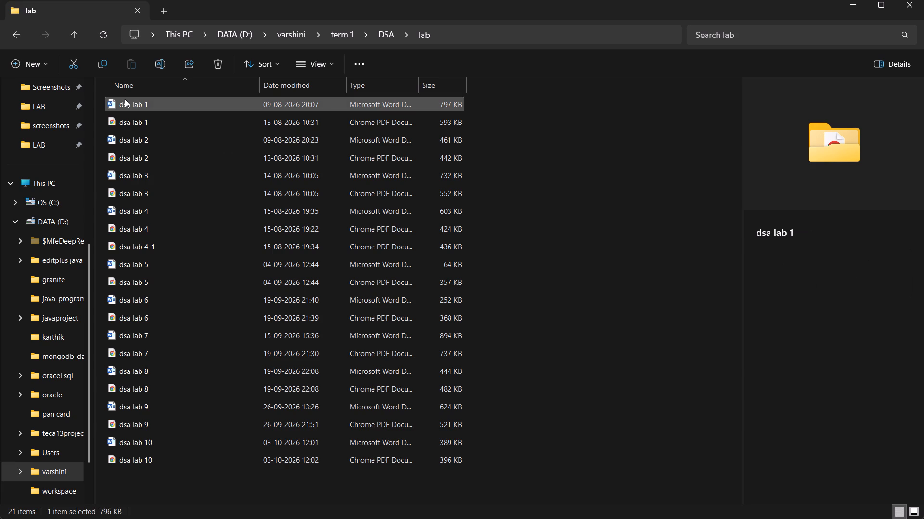
pyautogui.doubleClick(125, 99)
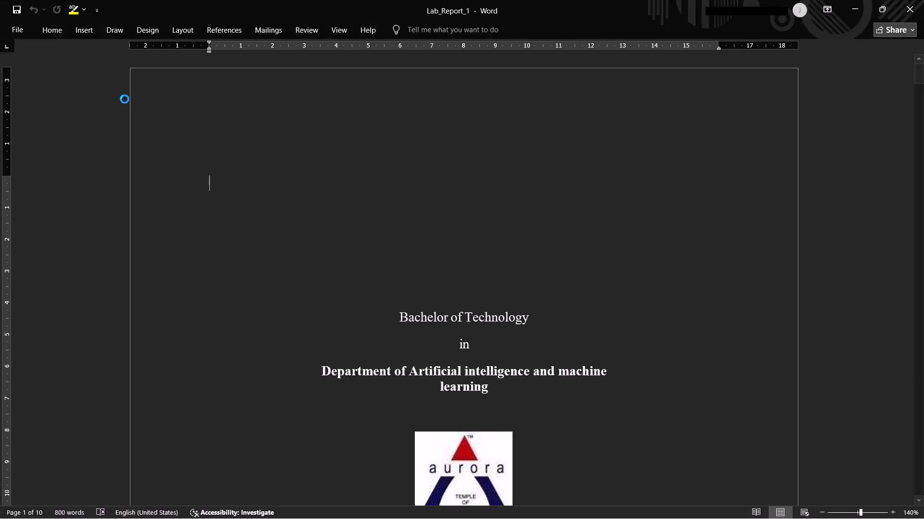
pyautogui.click(923, 0)
pyautogui.click(907, 5)
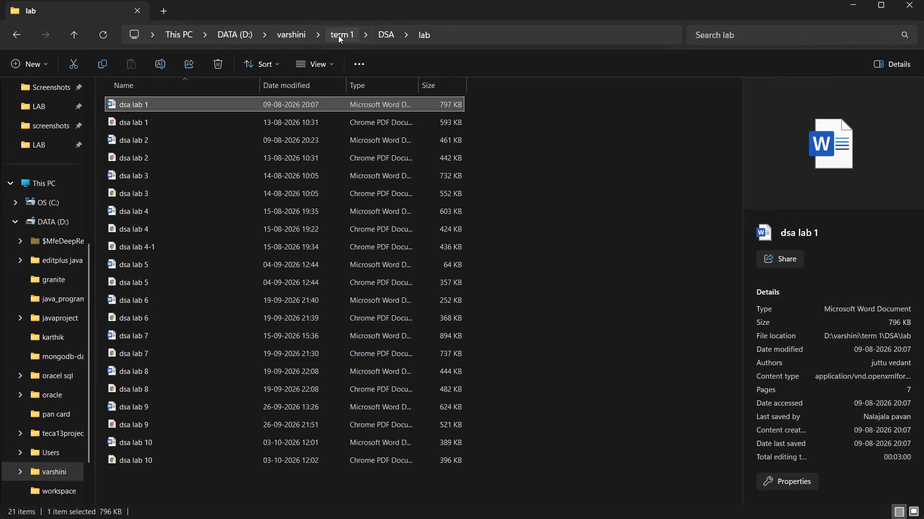
# Open the Reflective Journal-1 Word document from the journals folder of term 1 DSA and view its header tables.
pyautogui.click(338, 35)
pyautogui.click(380, 36)
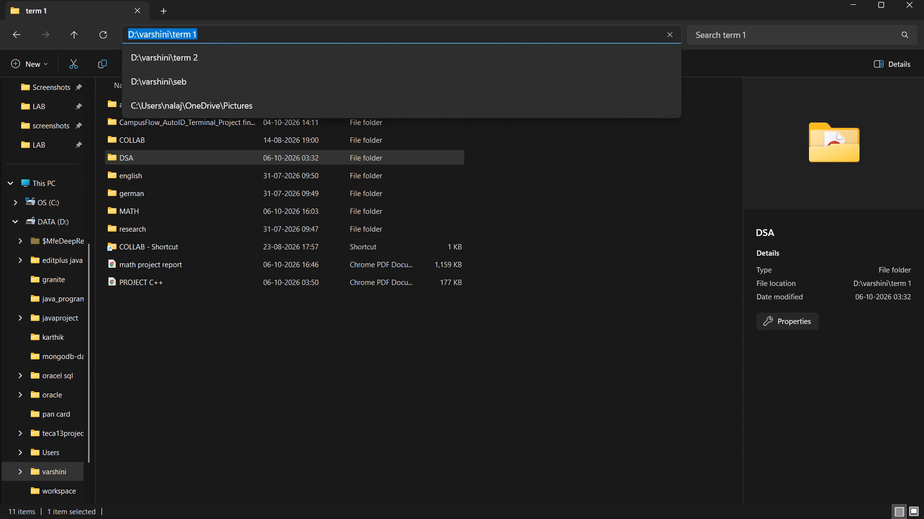
pyautogui.click(320, 504)
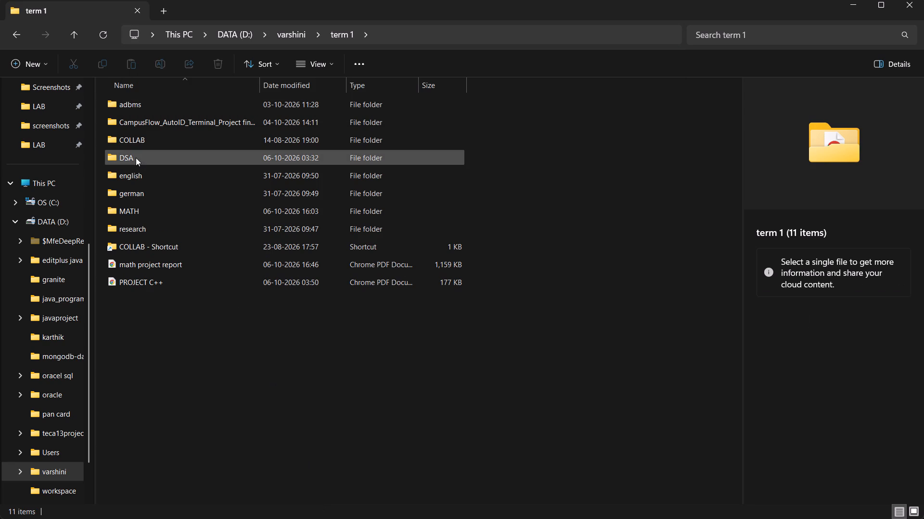
pyautogui.doubleClick(136, 158)
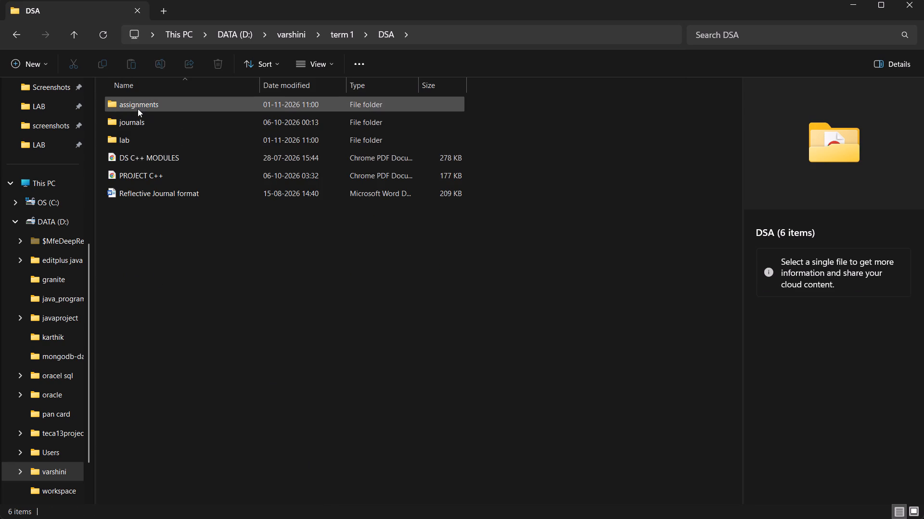
pyautogui.doubleClick(128, 122)
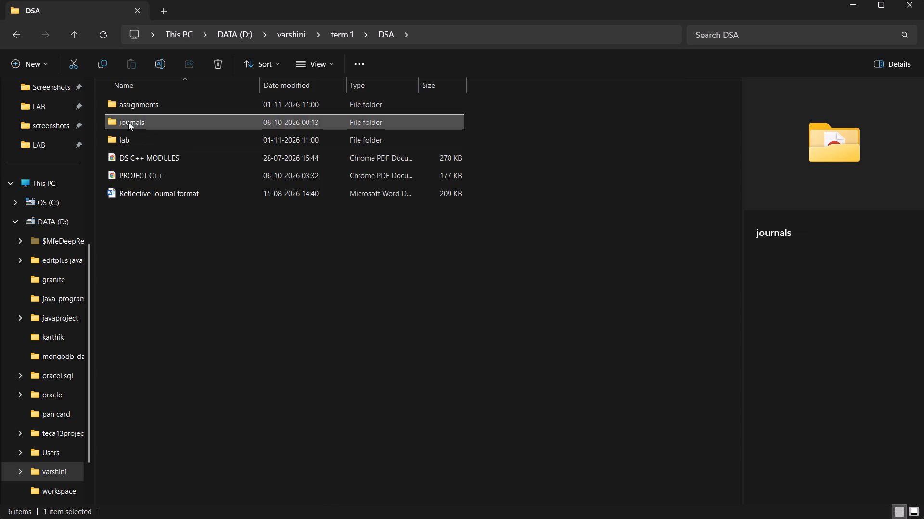
pyautogui.doubleClick(151, 105)
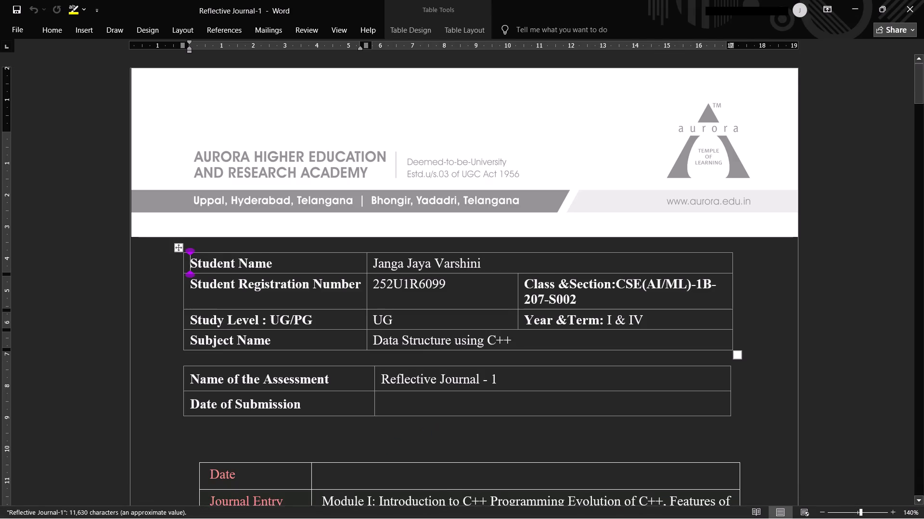
pyautogui.scroll(-1, 464, 425)
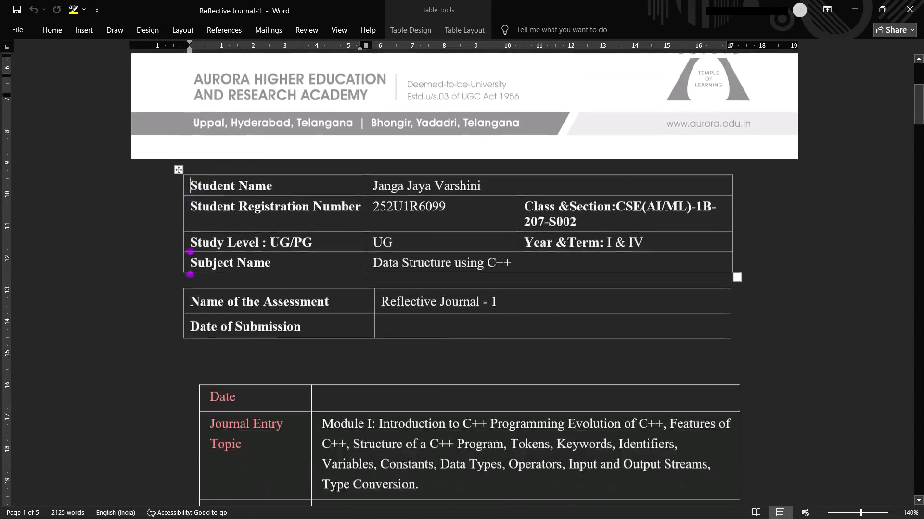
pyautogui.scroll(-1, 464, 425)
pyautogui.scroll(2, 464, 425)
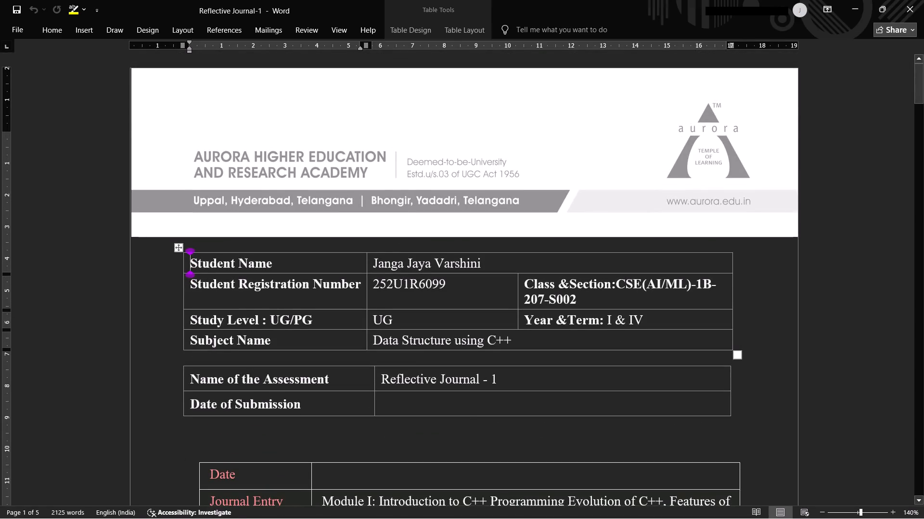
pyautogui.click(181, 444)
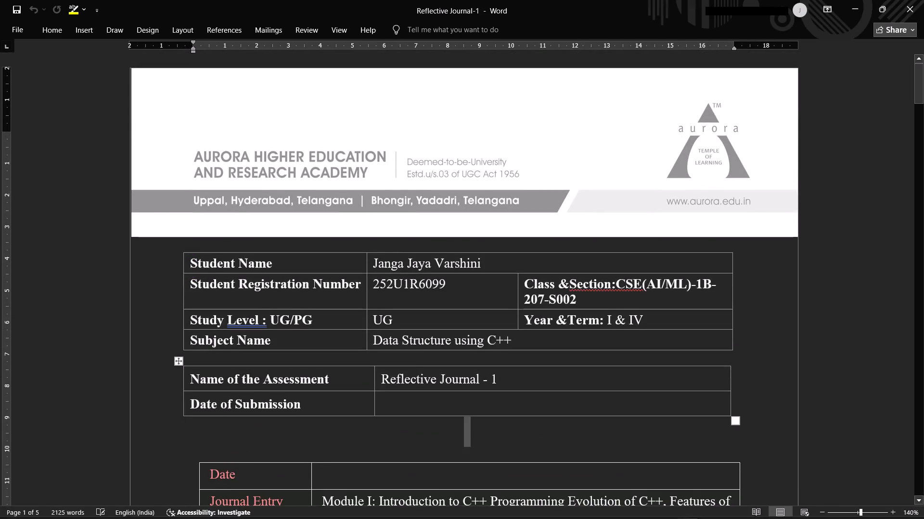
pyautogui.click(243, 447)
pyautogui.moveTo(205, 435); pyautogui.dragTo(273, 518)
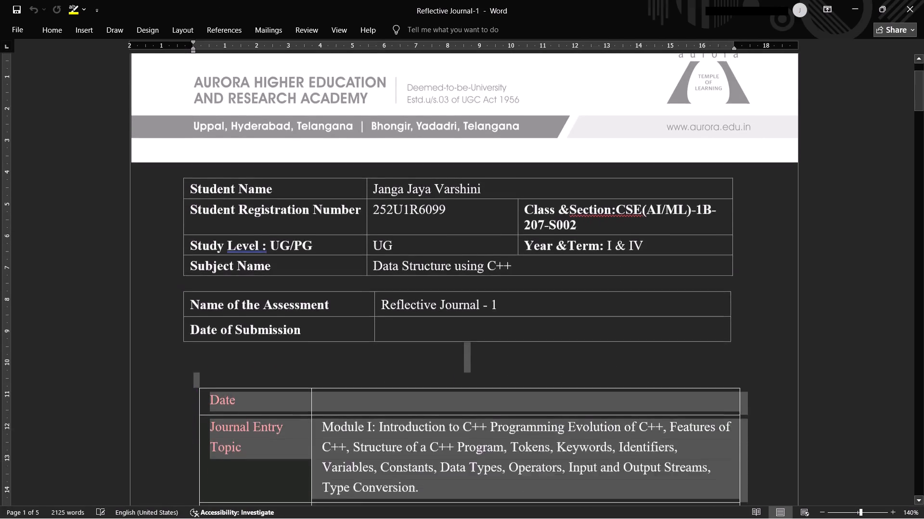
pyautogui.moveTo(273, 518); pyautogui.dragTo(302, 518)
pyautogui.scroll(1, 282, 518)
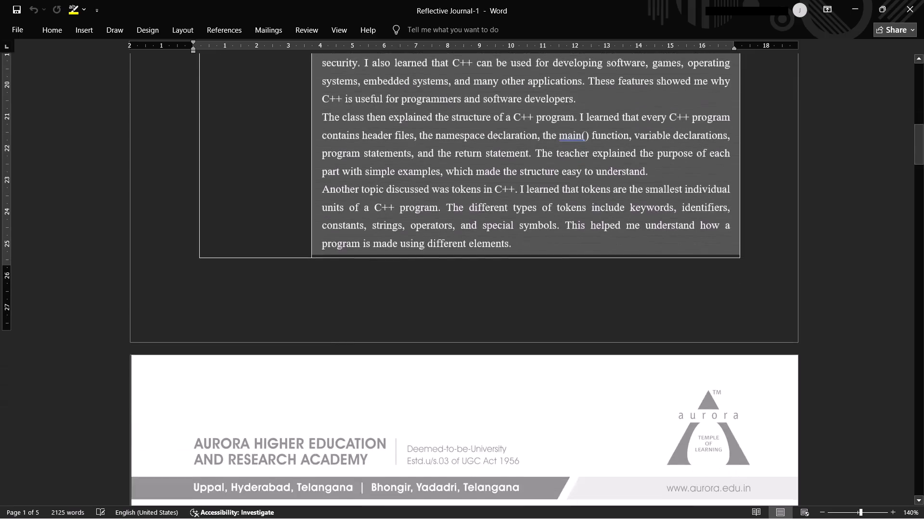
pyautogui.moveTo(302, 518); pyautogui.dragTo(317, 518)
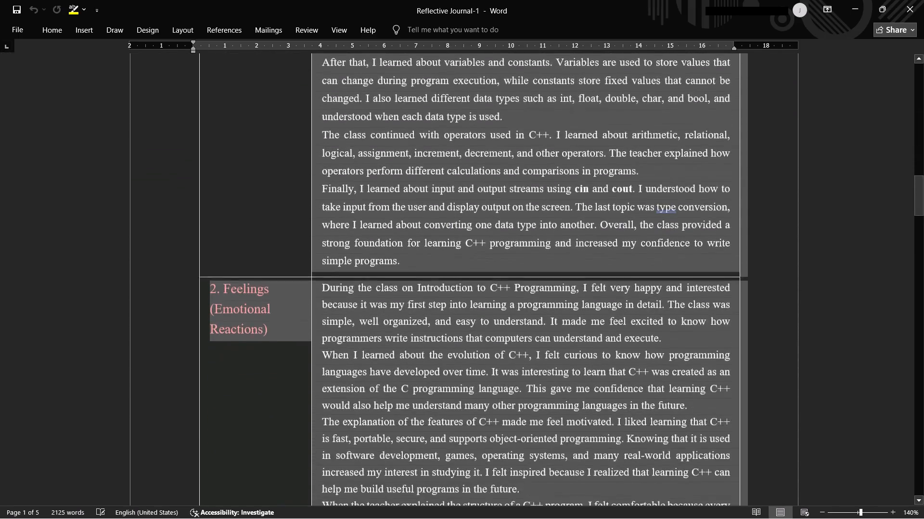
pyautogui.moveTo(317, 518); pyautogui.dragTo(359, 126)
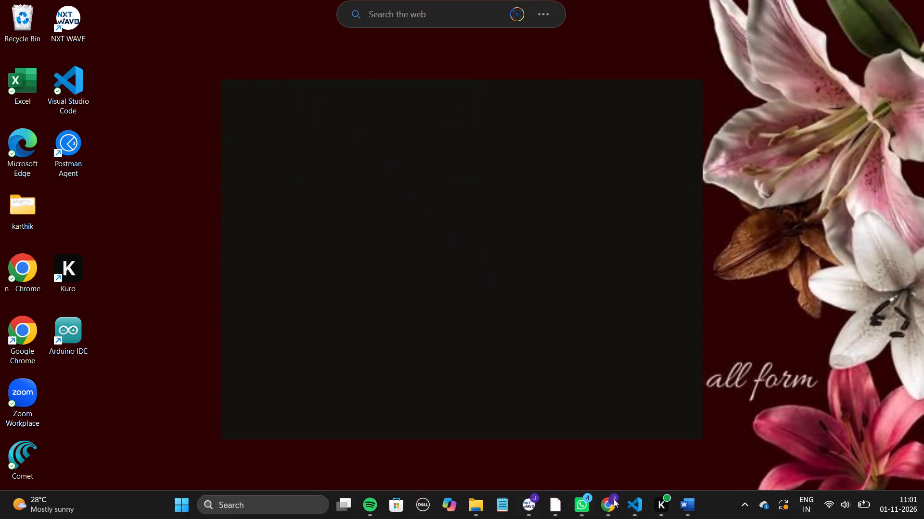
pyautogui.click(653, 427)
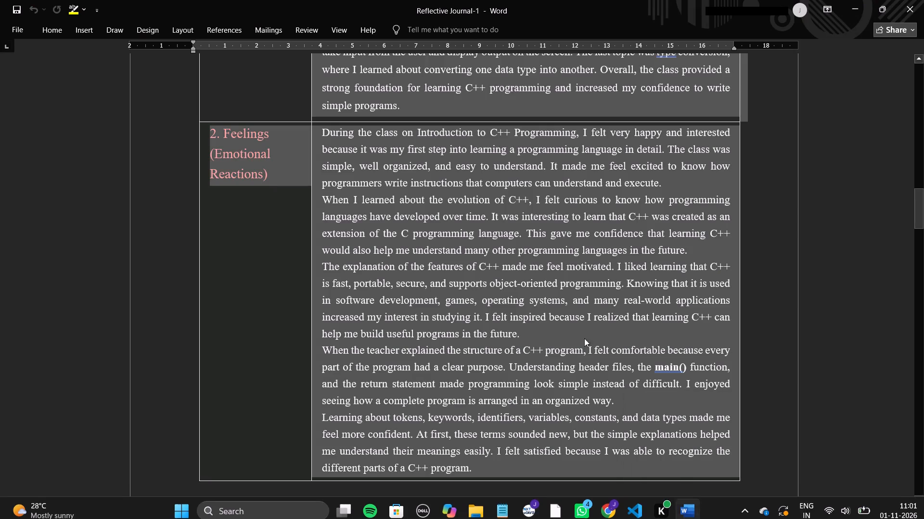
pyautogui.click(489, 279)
# Delete the whole journal entry table, from the Date row onward, below the assessment details table.
pyautogui.scroll(20, 489, 279)
pyautogui.scroll(2, 489, 279)
pyautogui.scroll(-1, 489, 279)
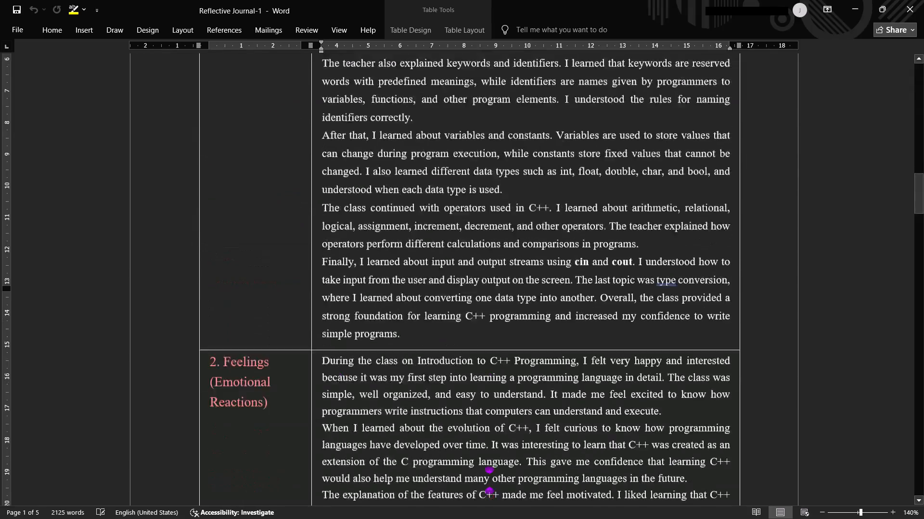
pyautogui.scroll(8, 491, 328)
pyautogui.scroll(-1, 491, 328)
pyautogui.scroll(1, 491, 328)
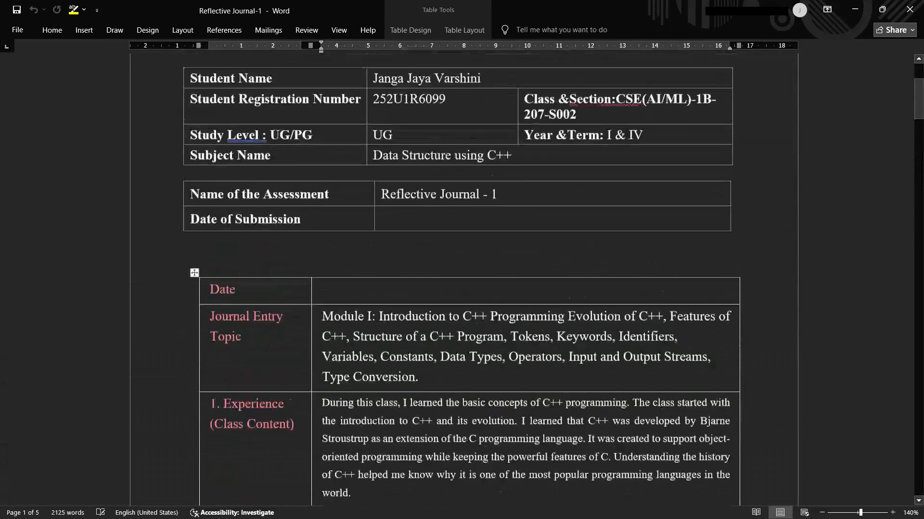
pyautogui.scroll(1, 491, 328)
pyautogui.click(192, 292)
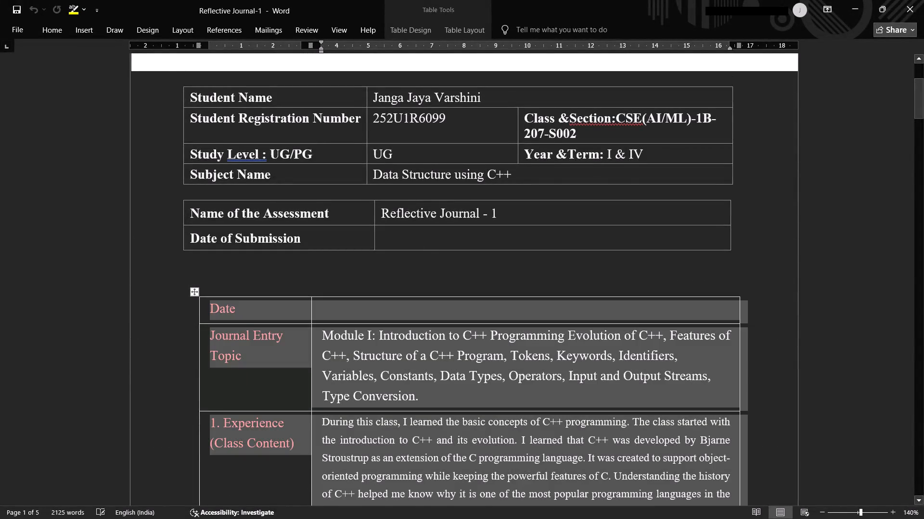
pyautogui.press('BackSpace')
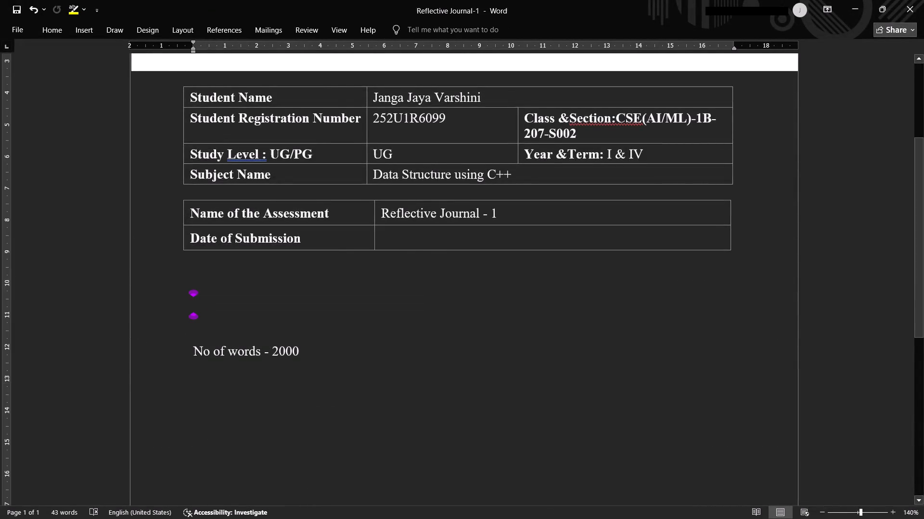
# Remove the "No of words - 2000" line and surplus blank lines below the assessment table, then add two fresh blank lines.
pyautogui.scroll(-20, 355, 456)
pyautogui.scroll(-16, 355, 456)
pyautogui.scroll(2, 355, 456)
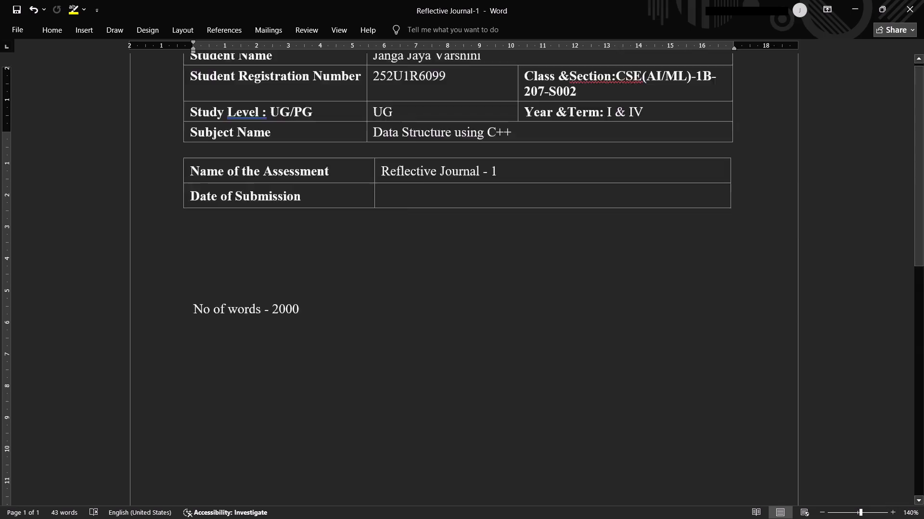
pyautogui.scroll(2, 355, 456)
pyautogui.hscroll(1, 355, 456)
pyautogui.click(328, 485)
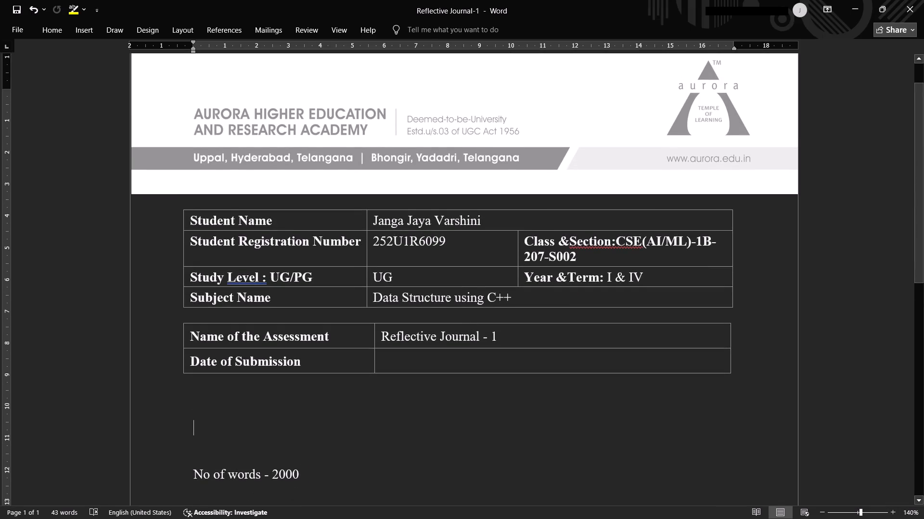
pyautogui.press('BackSpace')
pyautogui.press('BackSpace')
pyautogui.press('BackSpace')
pyautogui.press('BackSpace')
pyautogui.press('BackSpace')
pyautogui.press('BackSpace')
pyautogui.press('BackSpace')
pyautogui.press('BackSpace')
pyautogui.press('BackSpace')
pyautogui.press('BackSpace')
pyautogui.press('BackSpace')
pyautogui.press('BackSpace')
pyautogui.press('BackSpace')
pyautogui.press('BackSpace')
pyautogui.press('BackSpace')
pyautogui.press('BackSpace')
pyautogui.press('BackSpace')
pyautogui.press('BackSpace')
pyautogui.press('BackSpace')
pyautogui.press('BackSpace')
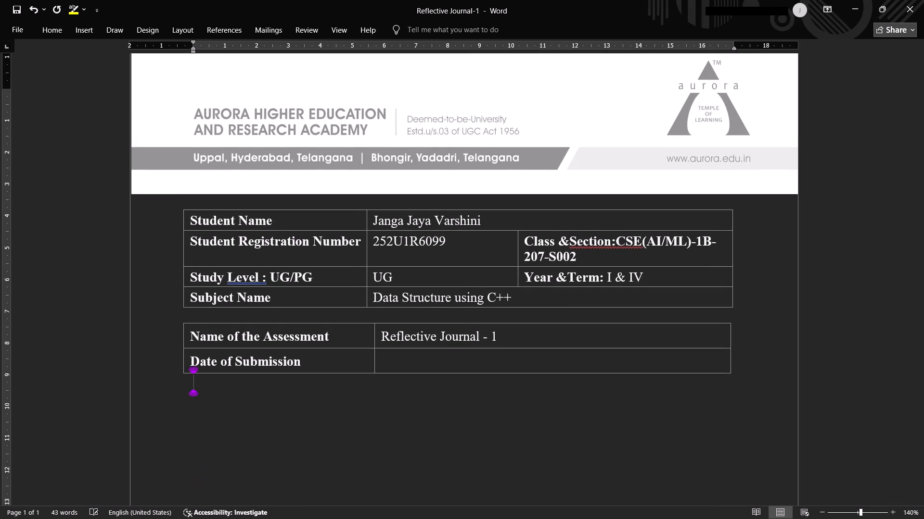
pyautogui.press('Return')
pyautogui.press('Return')
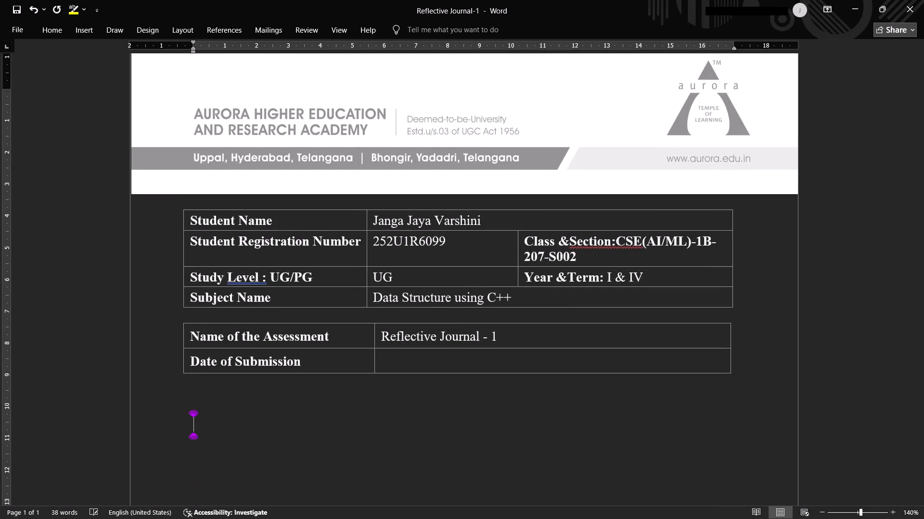
# Change the Name of the Assessment entry to "Lab Report - 1".
pyautogui.click(517, 338)
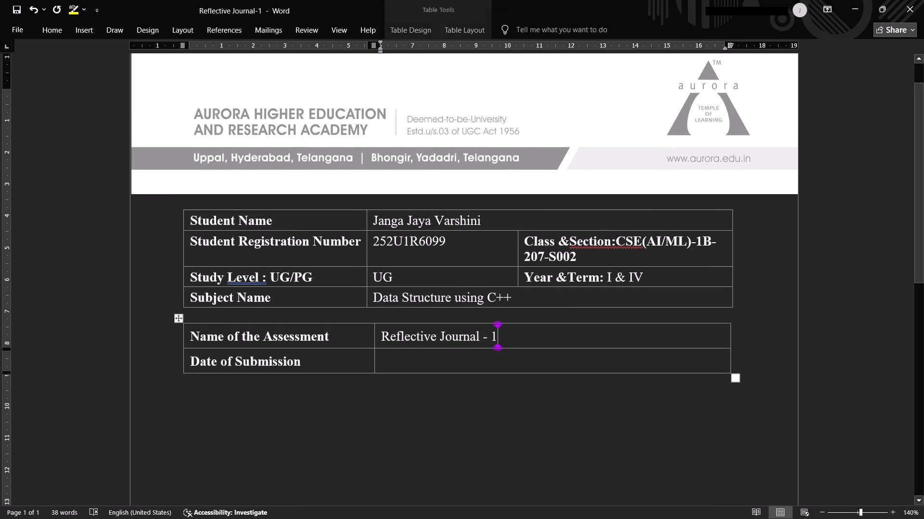
pyautogui.click(435, 340)
pyautogui.press('BackSpace')
pyautogui.press('BackSpace')
pyautogui.press('BackSpace')
pyautogui.press('BackSpace')
pyautogui.press('BackSpace')
pyautogui.press('BackSpace')
pyautogui.press('BackSpace')
pyautogui.press('BackSpace')
pyautogui.press('BackSpace')
pyautogui.press('BackSpace')
pyautogui.press('BackSpace')
pyautogui.press('BackSpace')
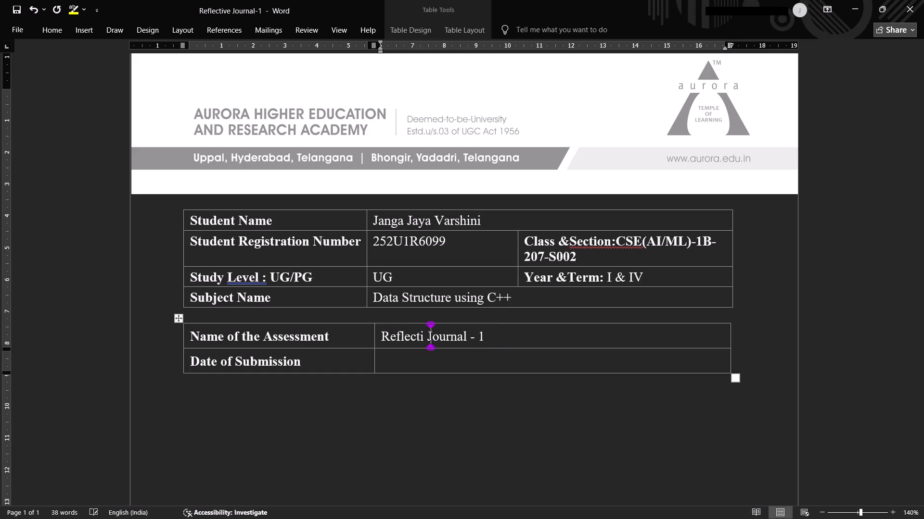
pyautogui.press('Right')
pyautogui.press('Right')
pyautogui.press('Right')
pyautogui.press('Right')
pyautogui.press('Right')
pyautogui.press('Right')
pyautogui.press('Right')
pyautogui.press('Right')
pyautogui.press('Right')
pyautogui.press('Right')
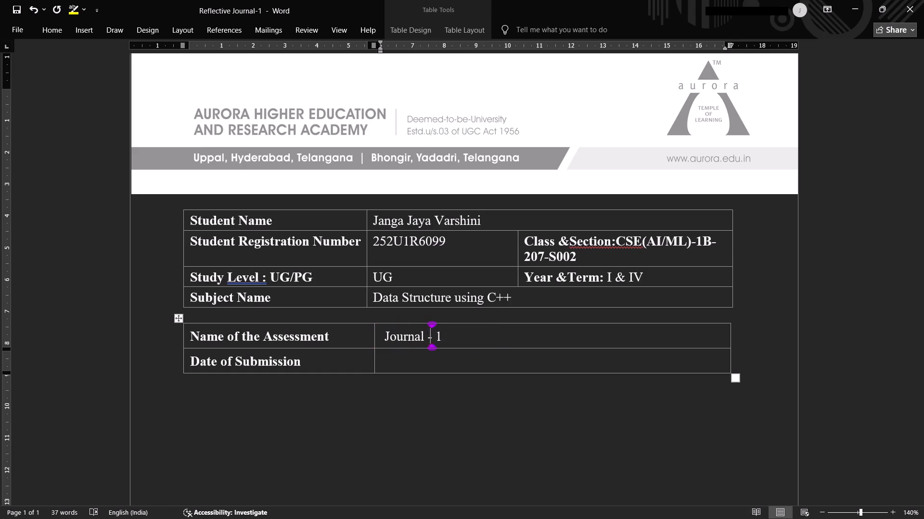
pyautogui.press('Left')
pyautogui.press('Left')
pyautogui.press('BackSpace')
pyautogui.press('BackSpace')
pyautogui.press('BackSpace')
pyautogui.press('BackSpace')
pyautogui.press('BackSpace')
pyautogui.press('BackSpace')
pyautogui.press('BackSpace')
pyautogui.press('BackSpace')
pyautogui.press('BackSpace')
pyautogui.press('BackSpace')
pyautogui.press('BackSpace')
pyautogui.press('BackSpace')
pyautogui.press('BackSpace')
pyautogui.press('BackSpace')
pyautogui.press('BackSpace')
pyautogui.press('BackSpace')
pyautogui.press('BackSpace')
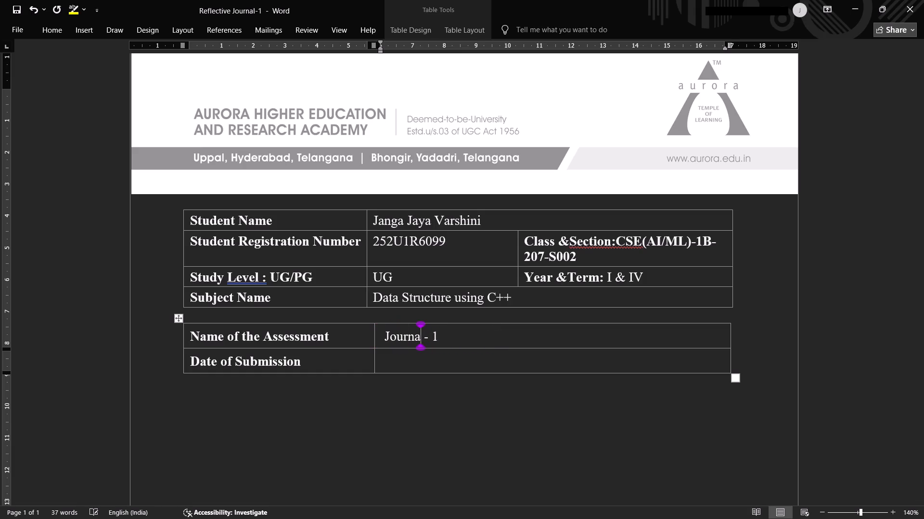
pyautogui.write('Lab Report')
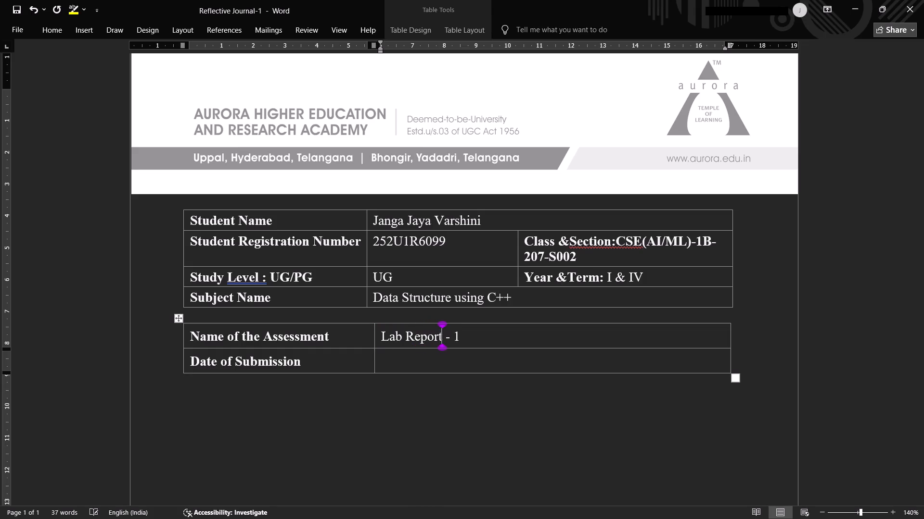
# Clear the existing Subject Name entry in the student details table.
pyautogui.click(534, 298)
pyautogui.press('BackSpace')
pyautogui.press('BackSpace')
pyautogui.press('BackSpace')
pyautogui.press('BackSpace')
pyautogui.press('BackSpace')
pyautogui.press('BackSpace')
pyautogui.press('BackSpace')
pyautogui.press('BackSpace')
pyautogui.press('BackSpace')
pyautogui.press('BackSpace')
pyautogui.press('BackSpace')
pyautogui.press('BackSpace')
pyautogui.press('BackSpace')
pyautogui.press('BackSpace')
pyautogui.press('BackSpace')
pyautogui.press('BackSpace')
pyautogui.press('BackSpace')
pyautogui.press('BackSpace')
pyautogui.press('BackSpace')
pyautogui.press('BackSpace')
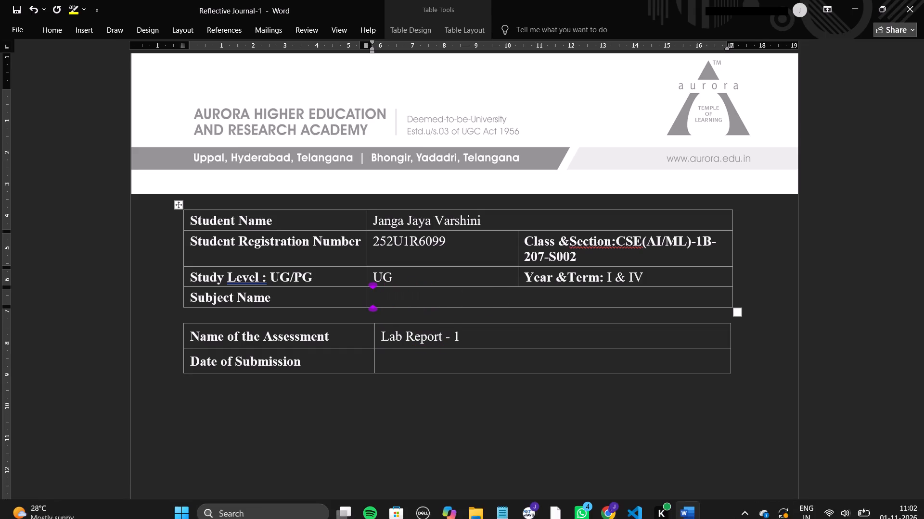
# Copy the course title "Backend Development Fundamentals" from the Aurora assessments page in Chrome into the Word document's Subject Name cell.
pyautogui.click(607, 463)
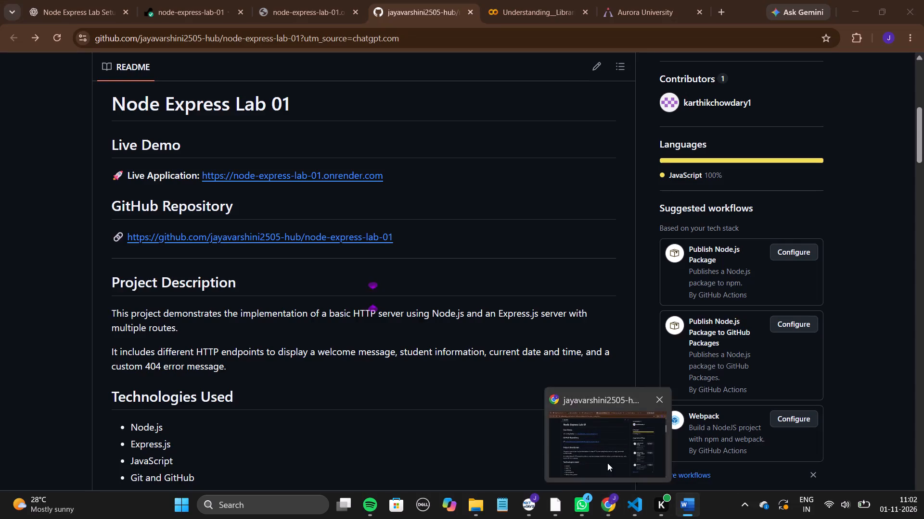
pyautogui.click(654, 0)
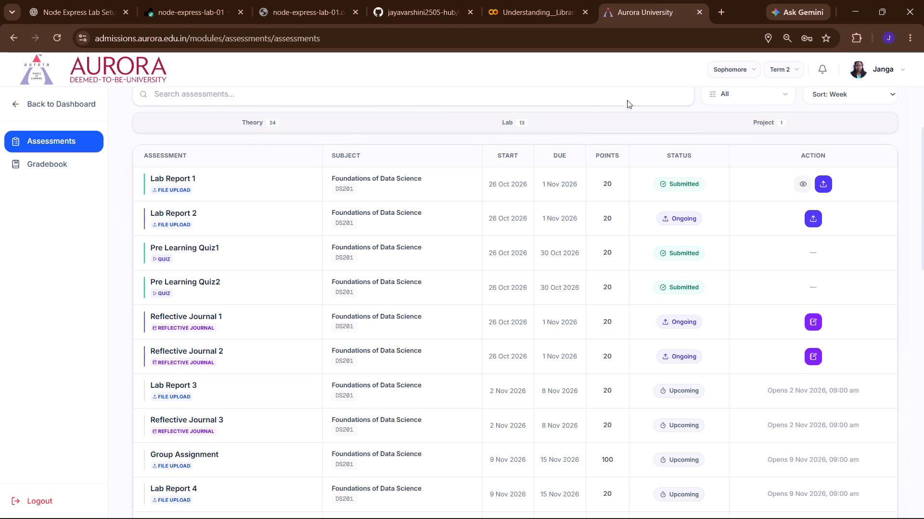
pyautogui.scroll(3, 593, 264)
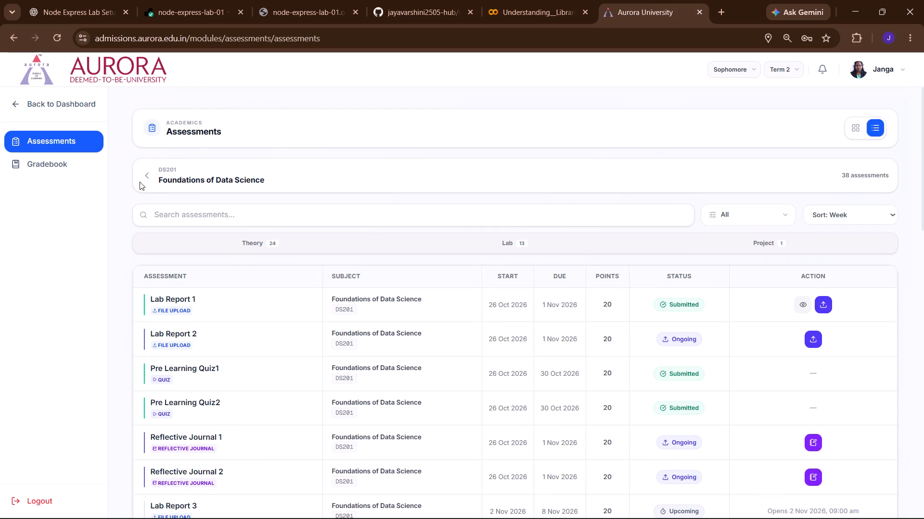
pyautogui.click(141, 179)
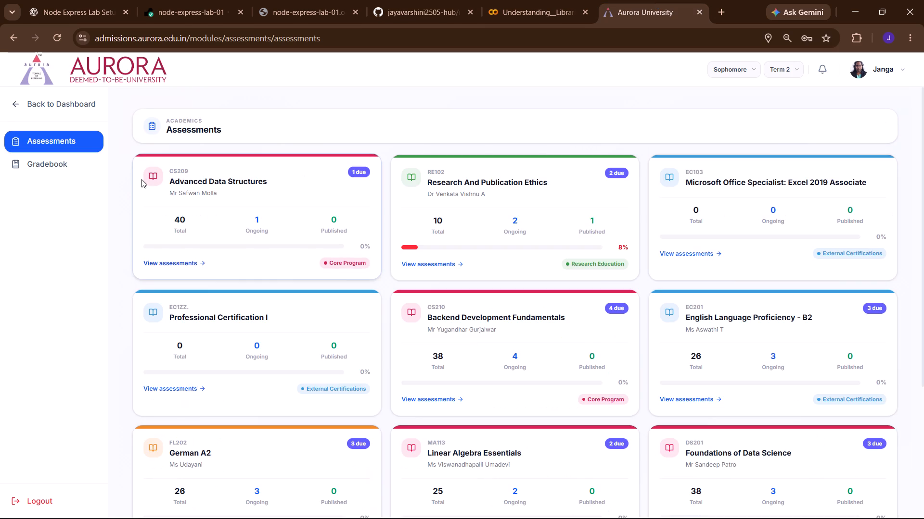
pyautogui.scroll(-1, 364, 393)
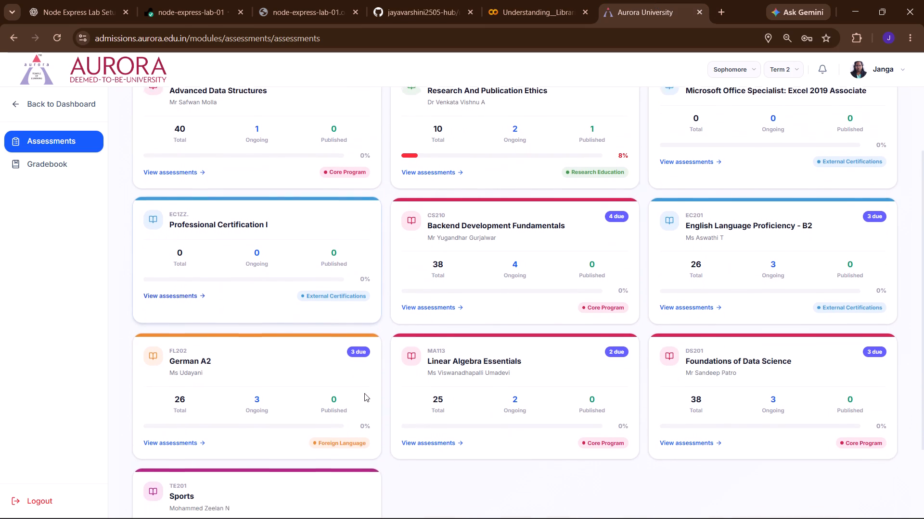
pyautogui.scroll(-1, 364, 393)
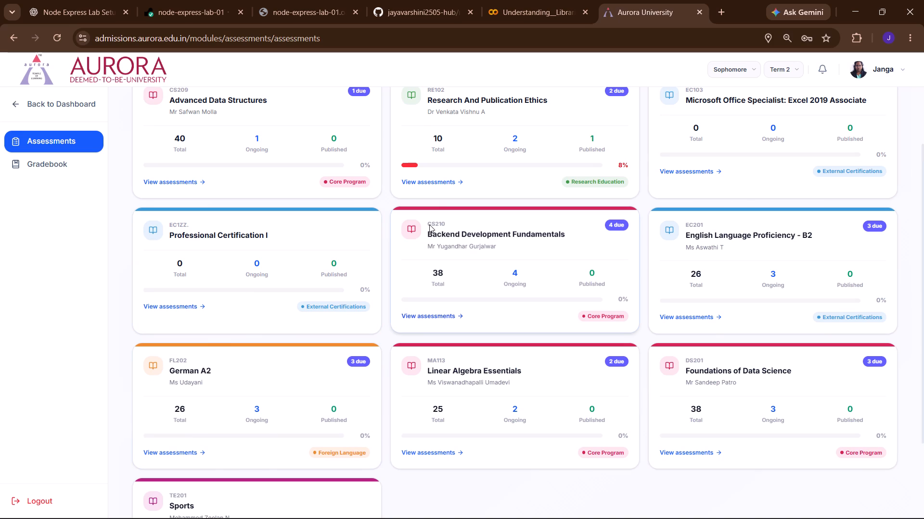
pyautogui.moveTo(429, 233); pyautogui.dragTo(521, 231)
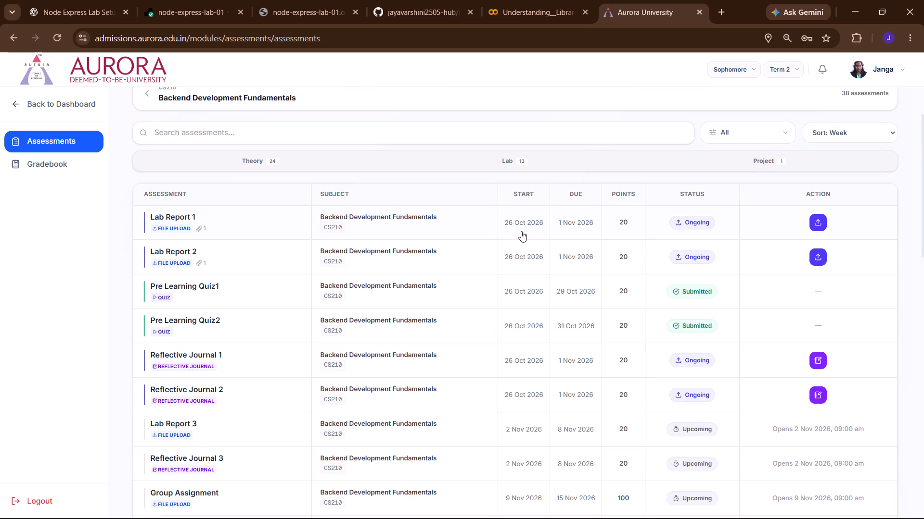
pyautogui.moveTo(303, 98); pyautogui.dragTo(286, 100)
pyautogui.moveTo(286, 100); pyautogui.dragTo(160, 99)
pyautogui.hotkey('ctrl', 'c')
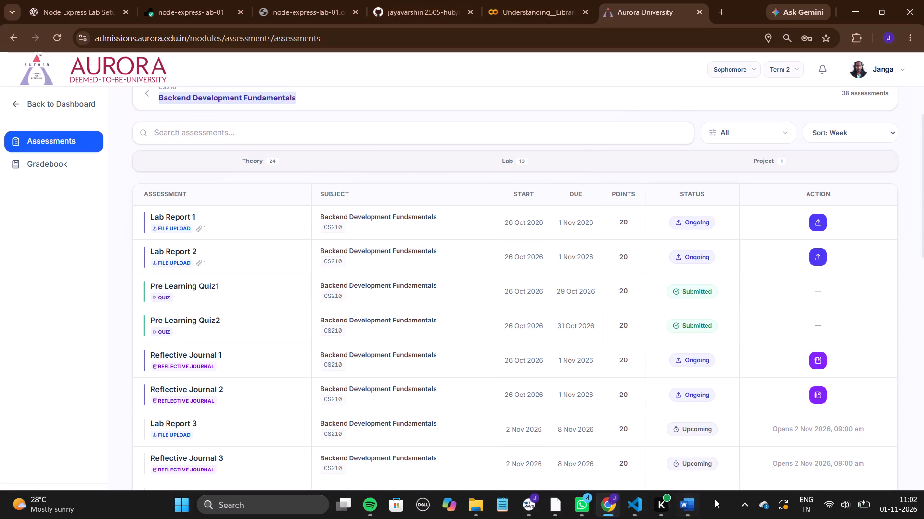
pyautogui.click(695, 449)
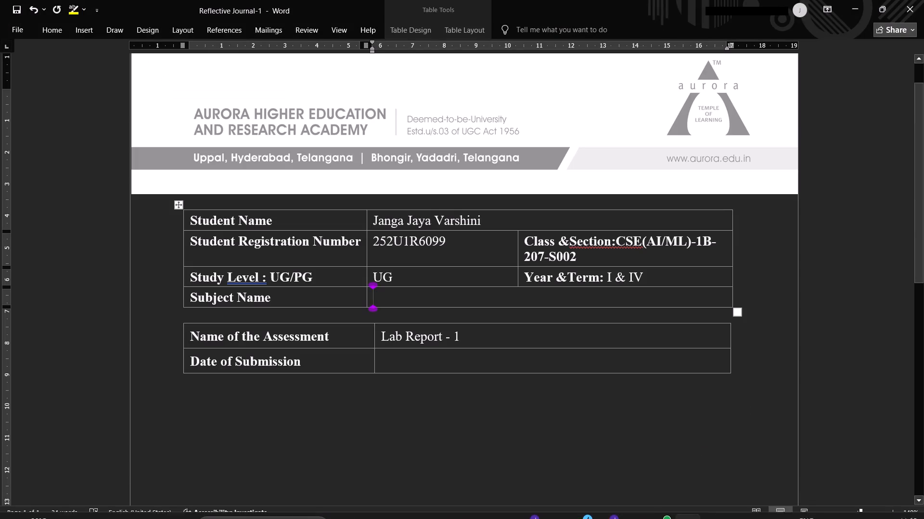
pyautogui.hotkey('ctrl', 'v')
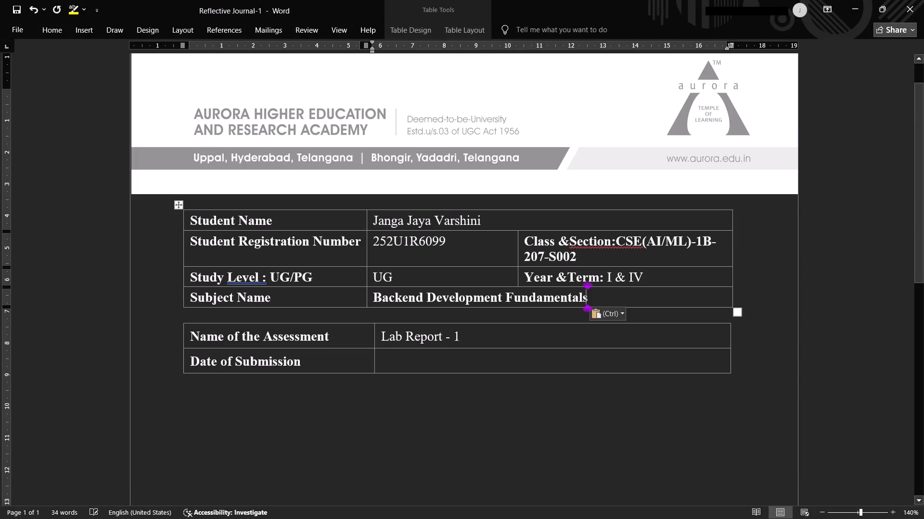
# Enter 01-11-2026 as the Date of Submission.
pyautogui.click(392, 368)
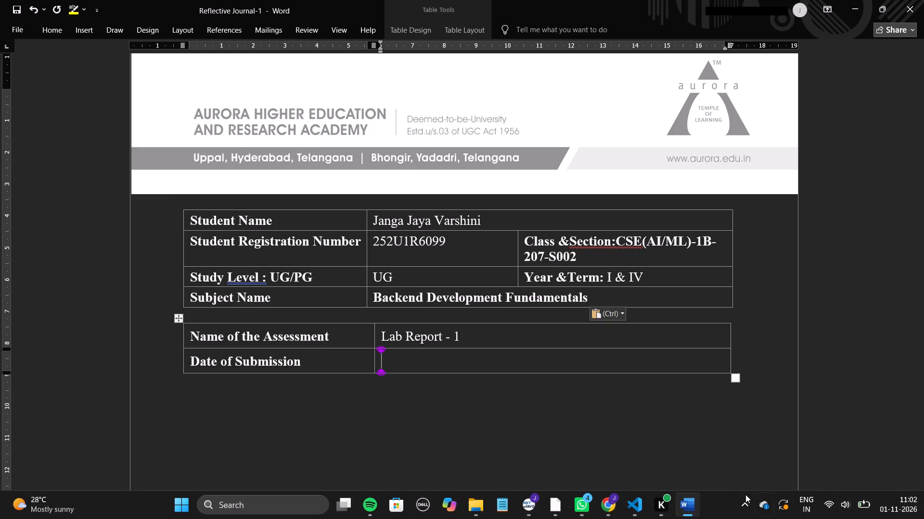
pyautogui.press('1')
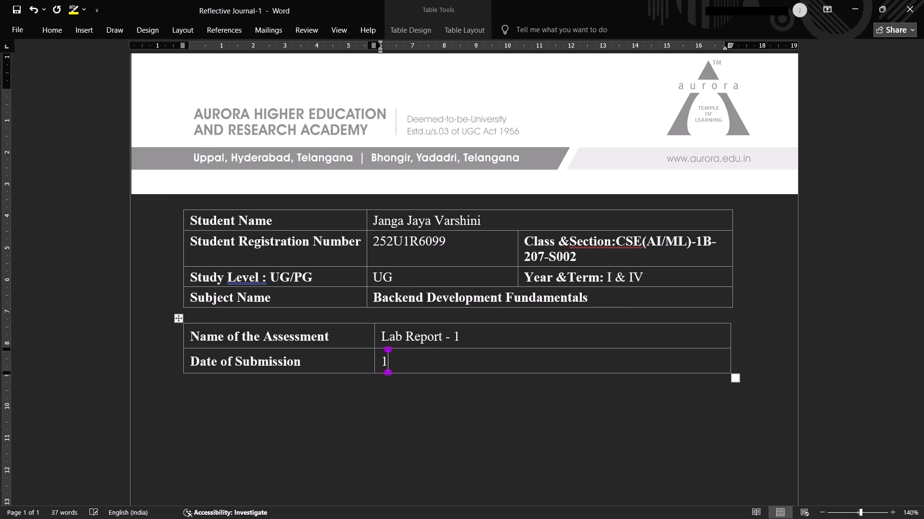
pyautogui.press('BackSpace')
pyautogui.write('01-11-2026')
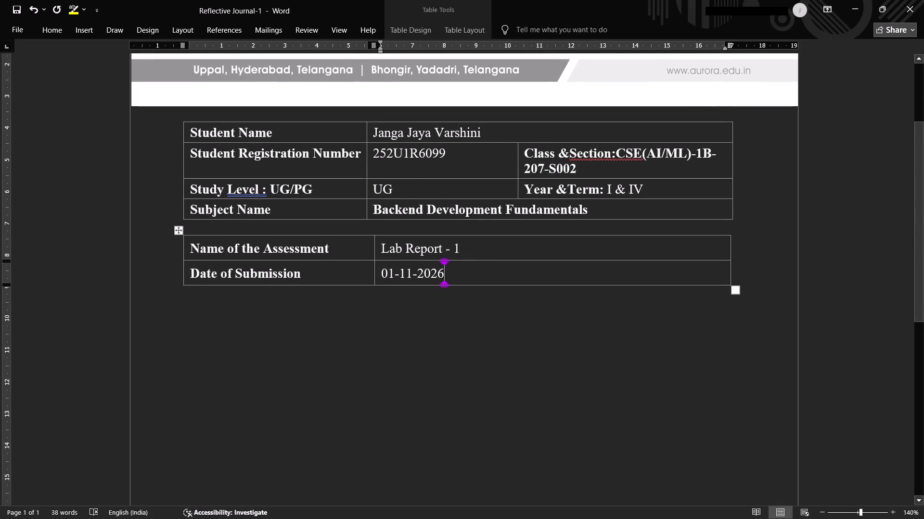
# Review the page's letterhead and the filled-in student details and assessment tables.
pyautogui.scroll(5, 422, 349)
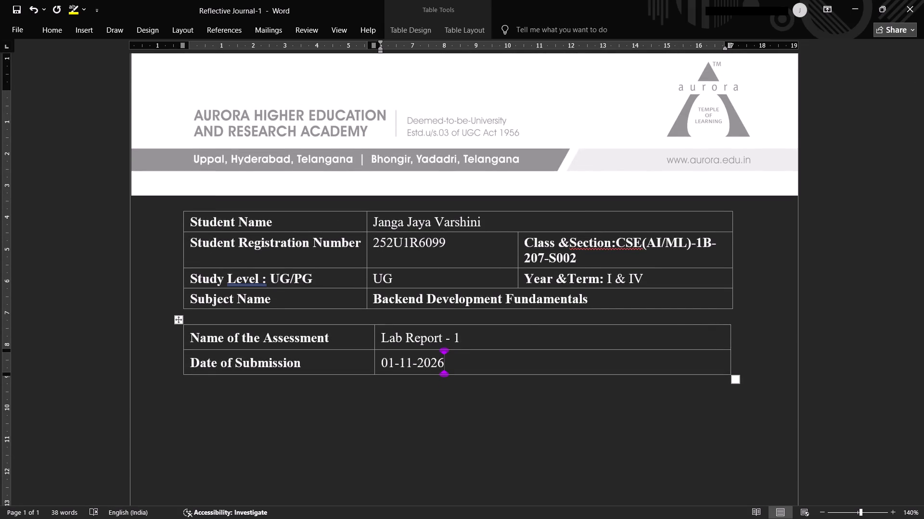
pyautogui.scroll(-2, 422, 349)
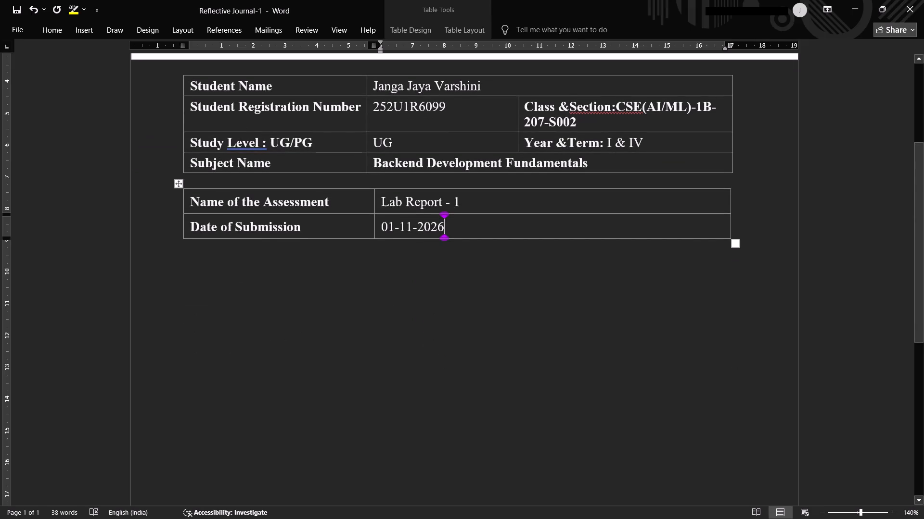
pyautogui.scroll(1, 422, 349)
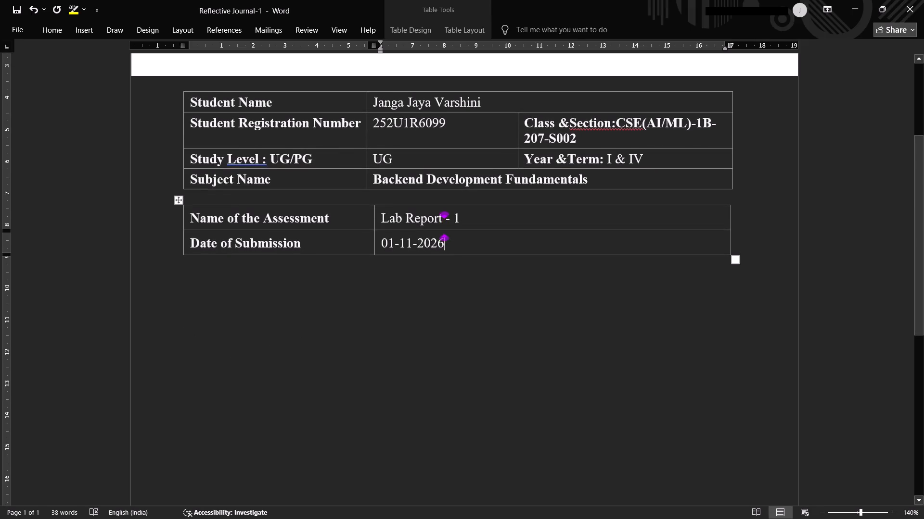
pyautogui.scroll(1, 422, 349)
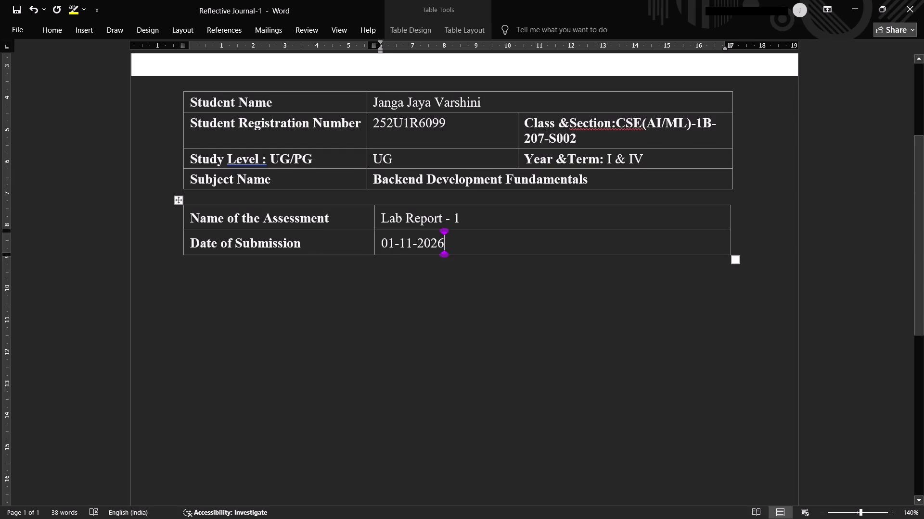
pyautogui.scroll(2, 422, 349)
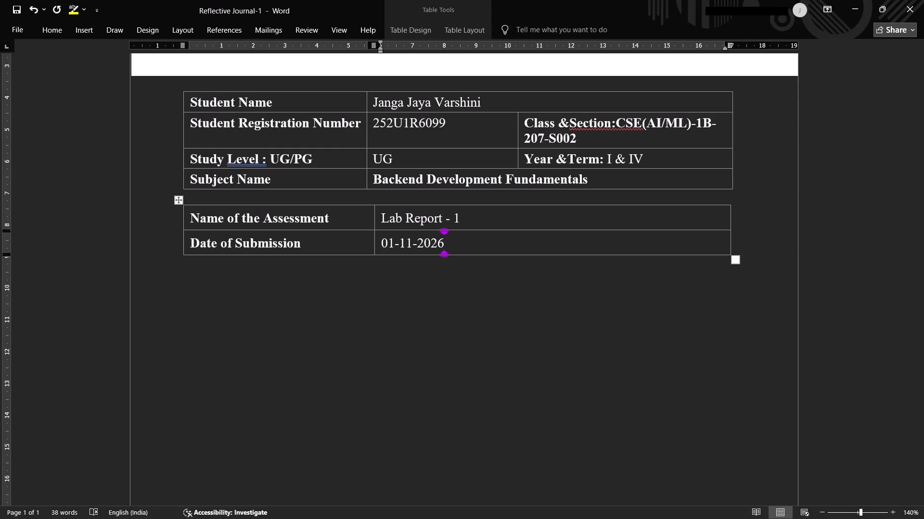
pyautogui.scroll(3, 422, 349)
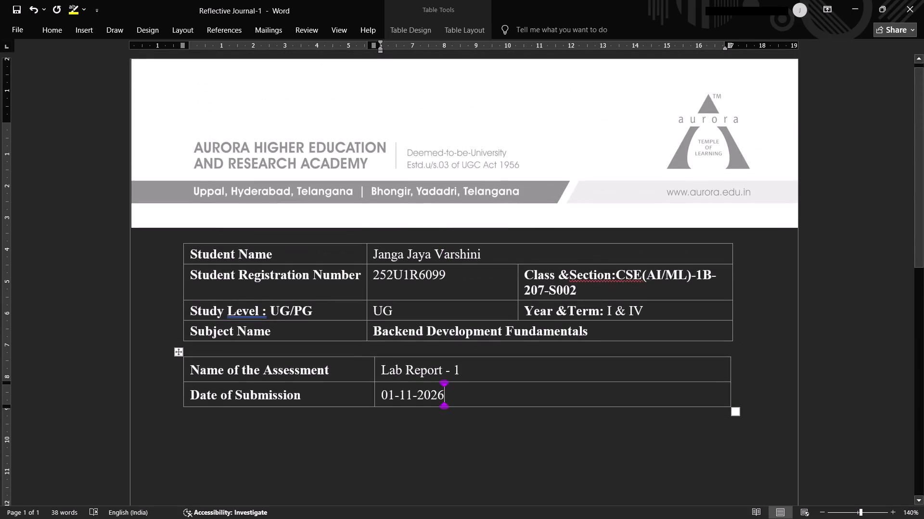
pyautogui.scroll(-2, 422, 349)
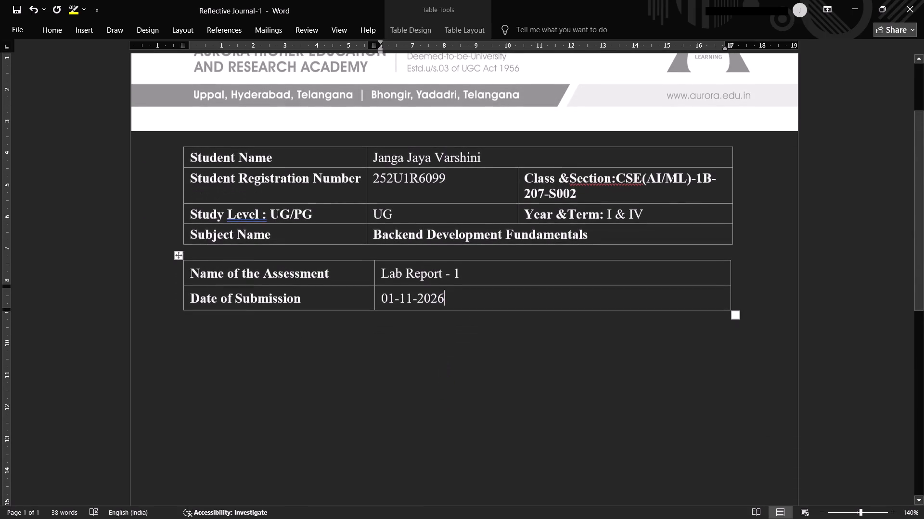
# Copy the README's "Node Express Lab 01" title, Live Demo heading and Live Application link from GitHub in Chrome into the Word document below the tables.
pyautogui.click(297, 352)
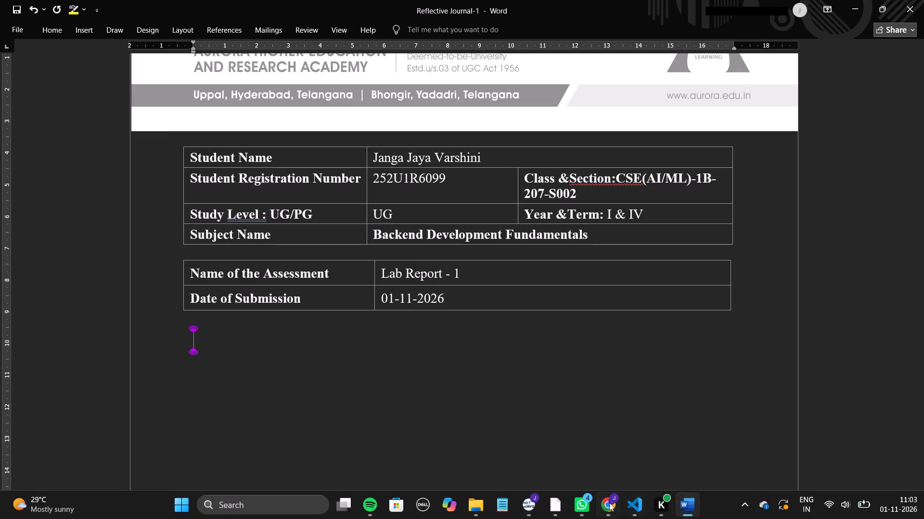
pyautogui.click(604, 458)
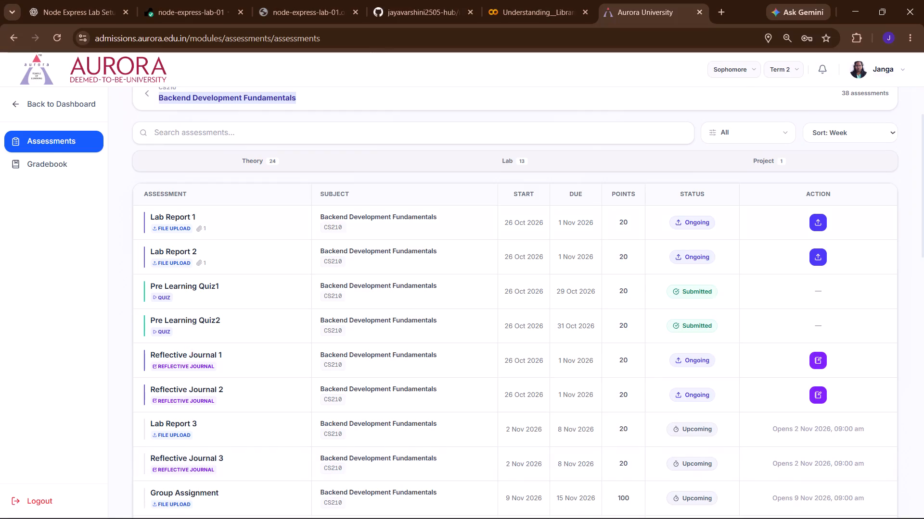
pyautogui.click(307, 3)
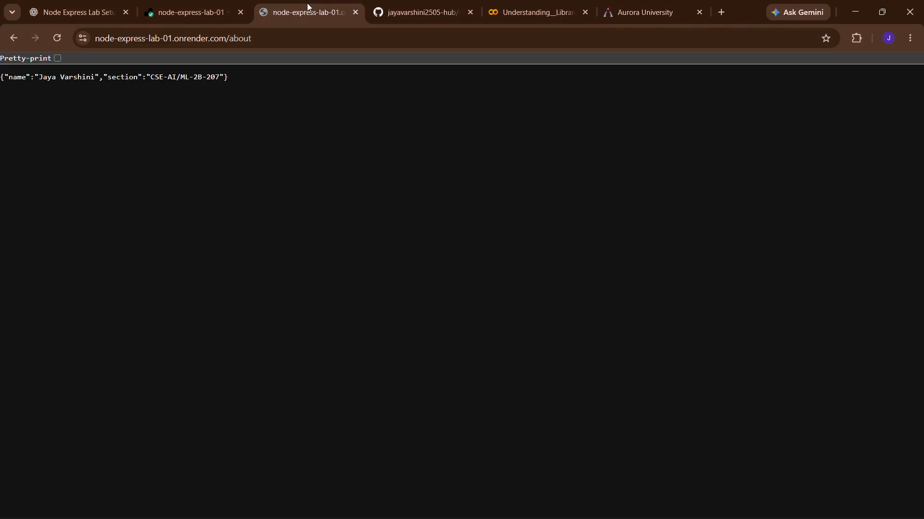
pyautogui.click(393, 3)
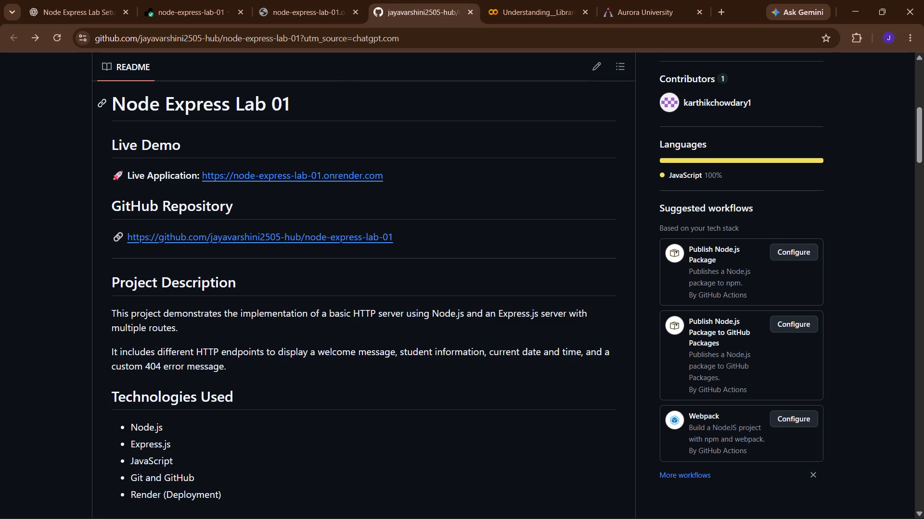
pyautogui.moveTo(113, 101); pyautogui.dragTo(370, 179)
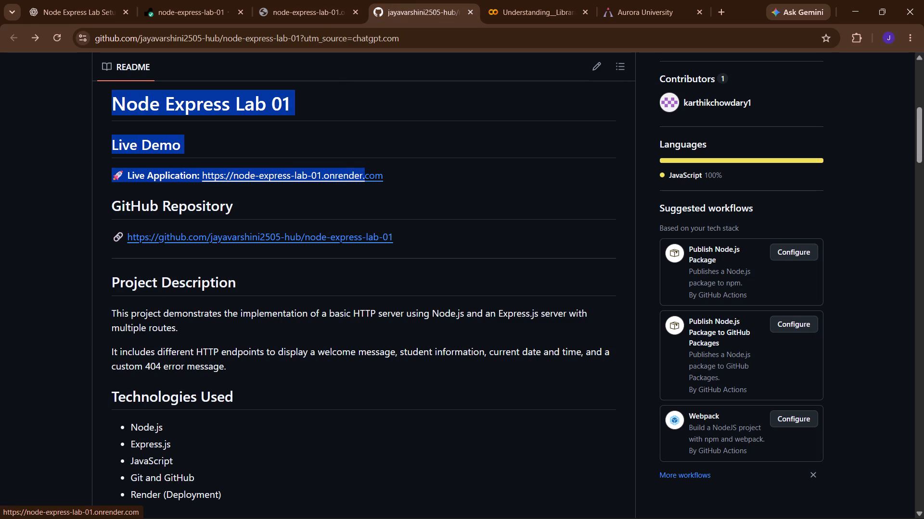
pyautogui.moveTo(370, 179); pyautogui.dragTo(398, 180)
pyautogui.hotkey('ctrl', 'c')
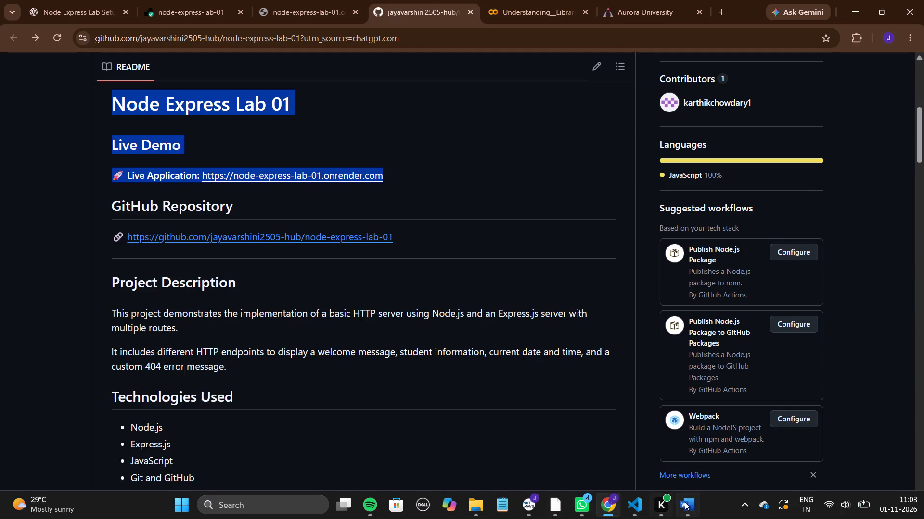
pyautogui.click(681, 443)
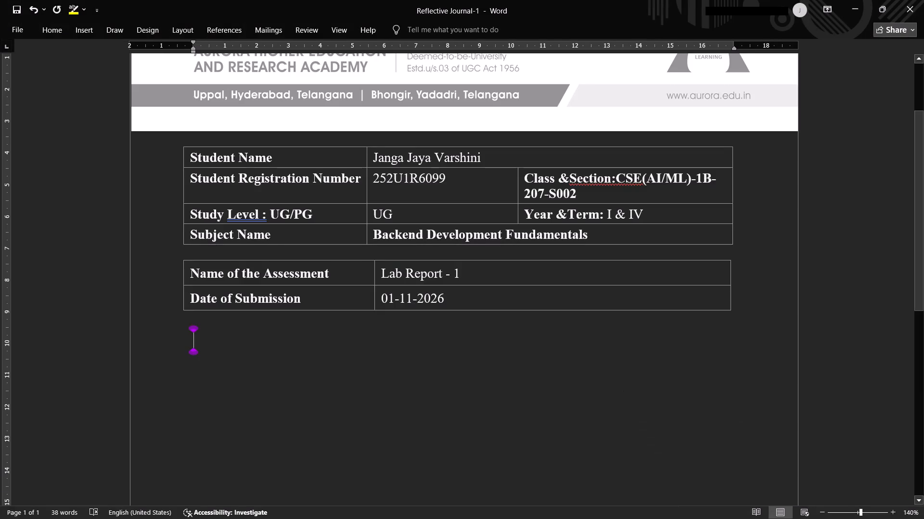
pyautogui.hotkey('ctrl', 'v')
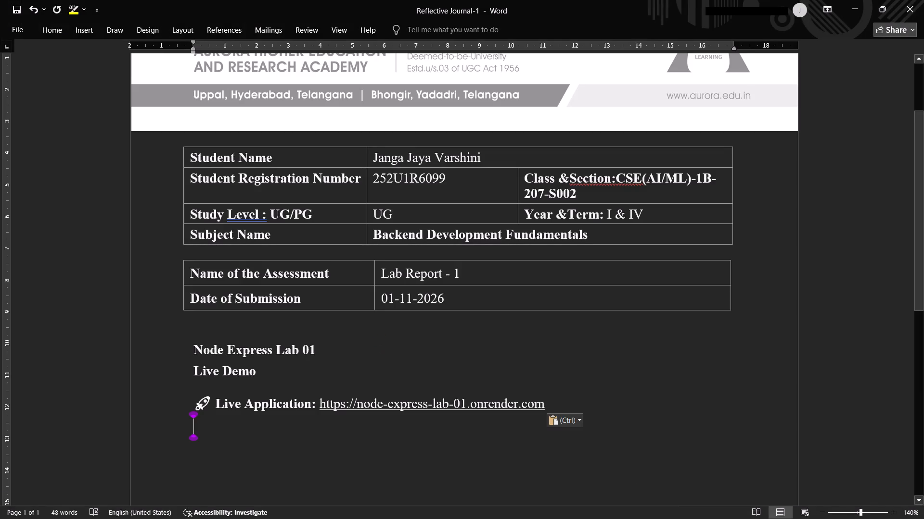
# Remove the rocket emoji before "Live Application:" and keep that text on its own line under "Live Demo".
pyautogui.click(213, 400)
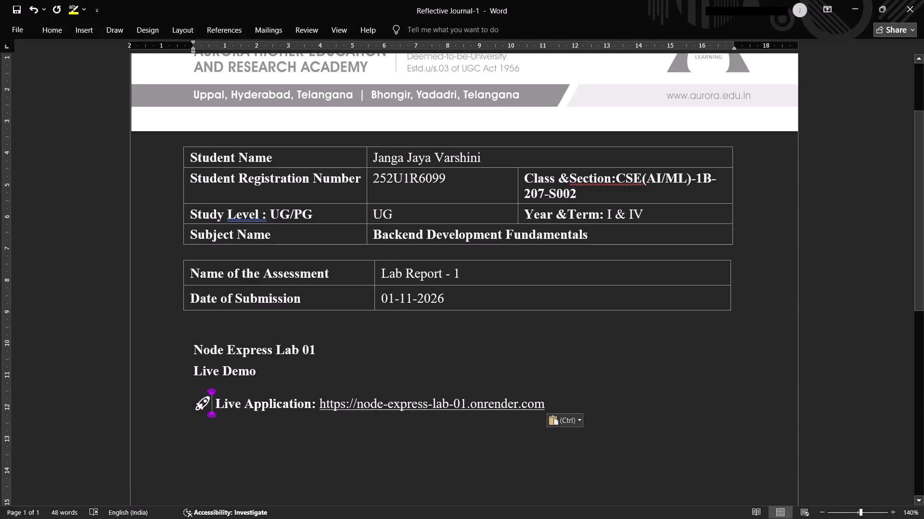
pyautogui.click(216, 404)
pyautogui.press('BackSpace')
pyautogui.press('BackSpace')
pyautogui.press('BackSpace')
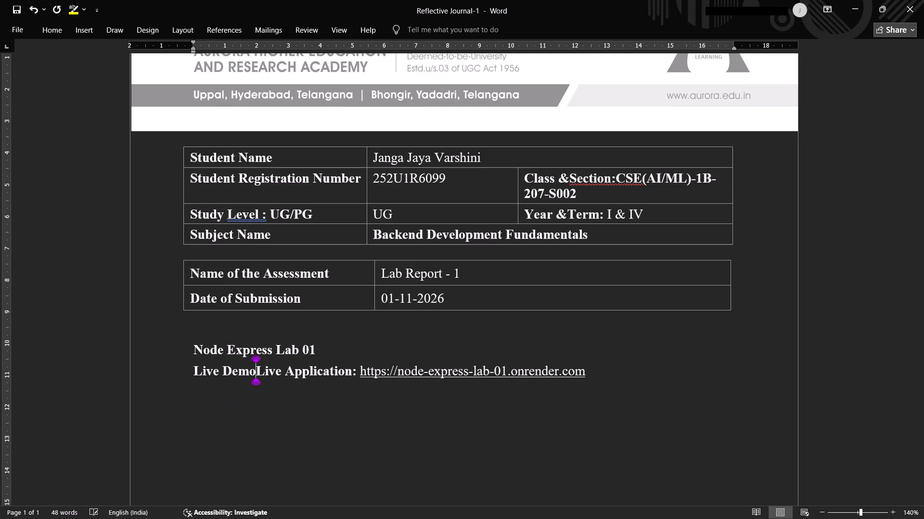
pyautogui.press('Return')
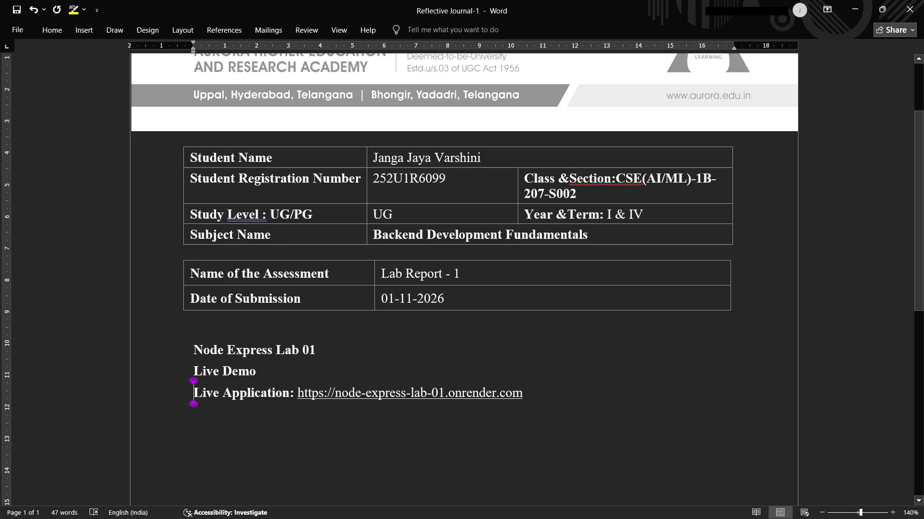
# Delete the "Live Demo" heading and leave a blank line between "Node Express Lab 01" and the Live Application line.
pyautogui.moveTo(261, 370); pyautogui.dragTo(188, 372)
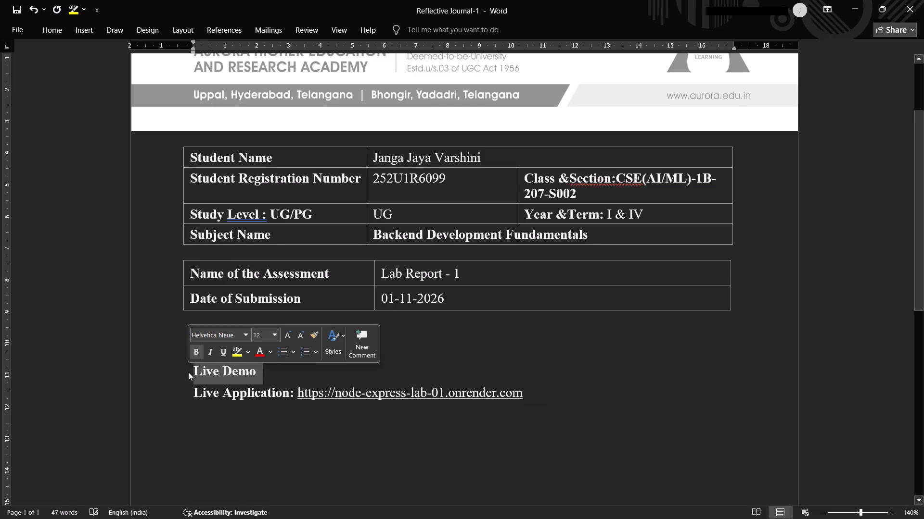
pyautogui.press('BackSpace')
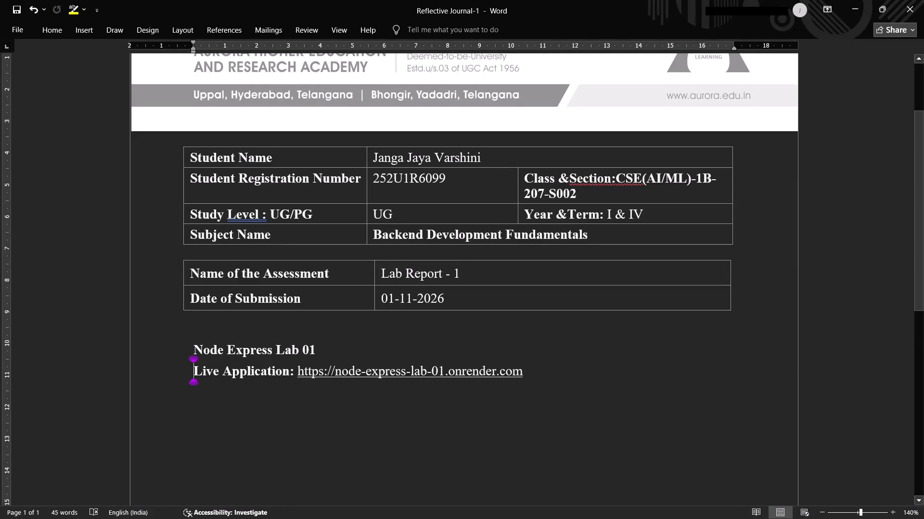
pyautogui.press('Return')
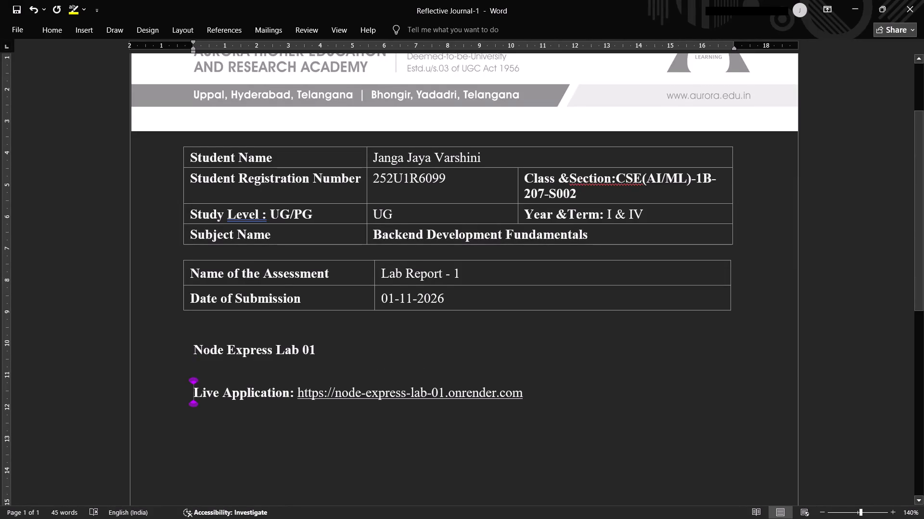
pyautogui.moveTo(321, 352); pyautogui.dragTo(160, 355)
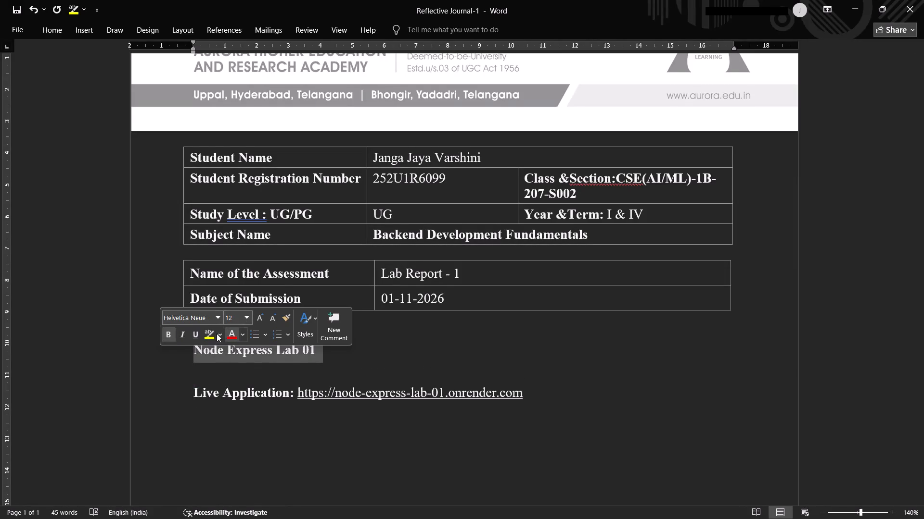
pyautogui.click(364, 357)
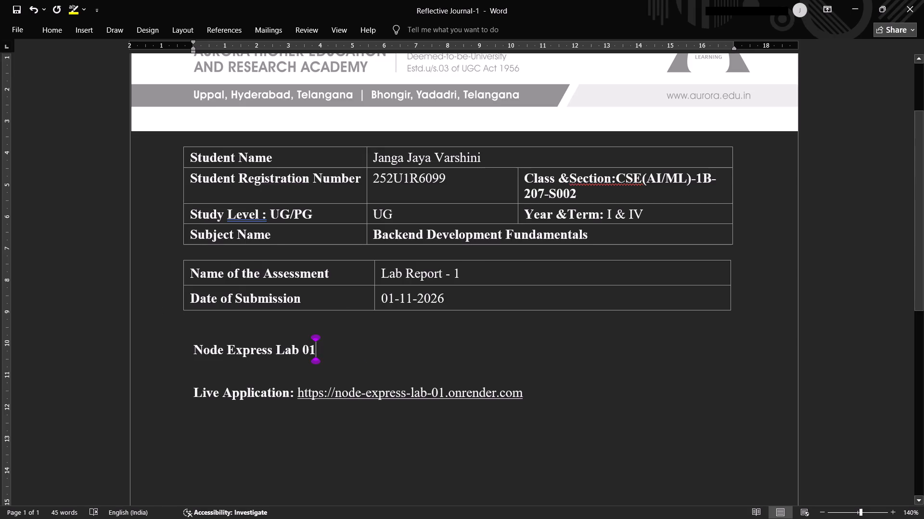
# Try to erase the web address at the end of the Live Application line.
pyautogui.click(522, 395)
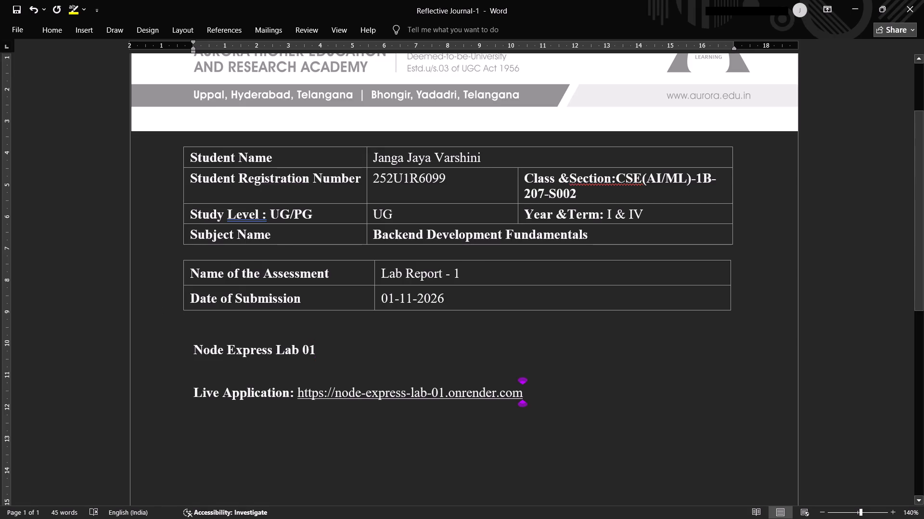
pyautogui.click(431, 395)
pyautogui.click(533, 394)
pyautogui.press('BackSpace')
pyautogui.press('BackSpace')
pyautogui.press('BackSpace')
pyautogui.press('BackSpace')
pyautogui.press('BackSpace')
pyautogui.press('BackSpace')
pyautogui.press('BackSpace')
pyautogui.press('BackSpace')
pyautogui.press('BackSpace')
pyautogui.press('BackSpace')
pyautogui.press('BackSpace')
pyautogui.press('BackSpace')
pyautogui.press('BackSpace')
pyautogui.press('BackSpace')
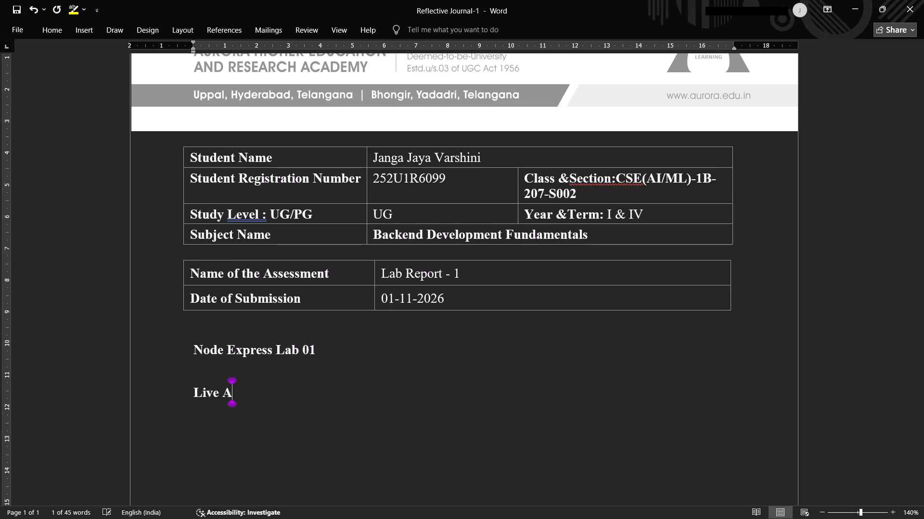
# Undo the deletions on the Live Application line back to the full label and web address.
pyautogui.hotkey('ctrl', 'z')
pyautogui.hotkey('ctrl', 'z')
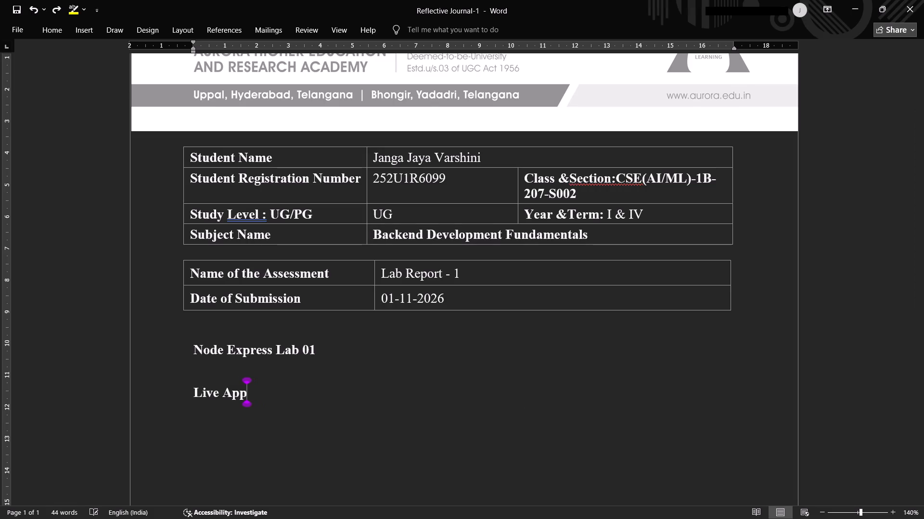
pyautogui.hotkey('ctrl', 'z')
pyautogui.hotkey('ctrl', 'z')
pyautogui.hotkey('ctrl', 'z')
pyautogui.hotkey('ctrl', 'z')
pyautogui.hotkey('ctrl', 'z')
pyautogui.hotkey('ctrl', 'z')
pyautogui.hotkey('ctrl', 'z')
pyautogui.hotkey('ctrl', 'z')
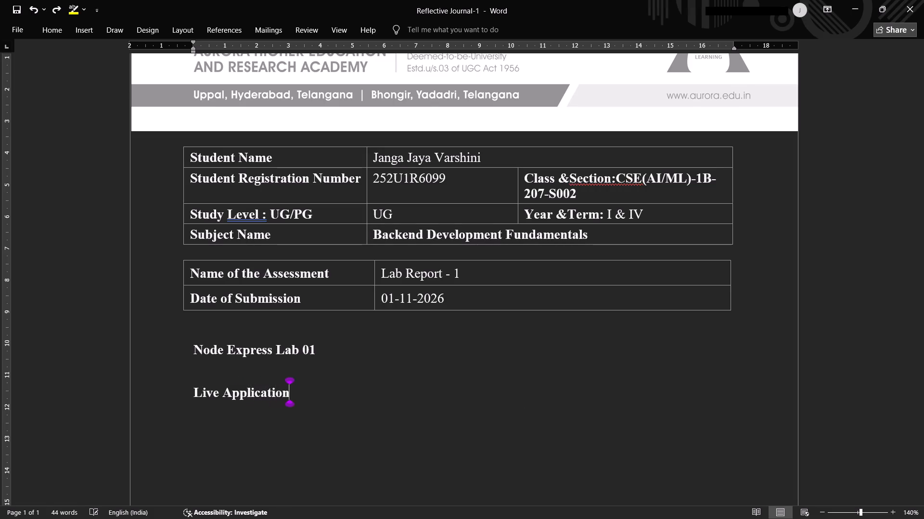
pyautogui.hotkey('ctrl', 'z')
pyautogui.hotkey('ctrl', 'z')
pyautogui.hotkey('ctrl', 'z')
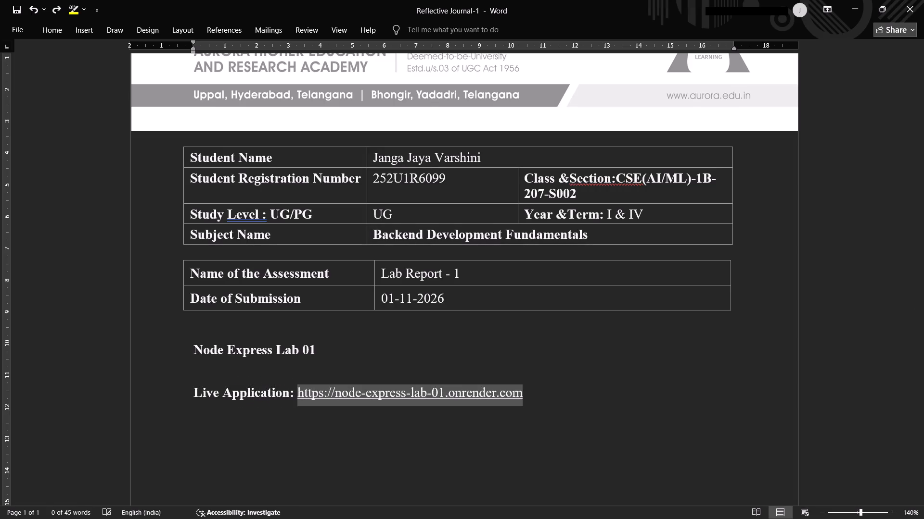
# Delete only the web address after "Live Application:", keeping the label.
pyautogui.press('BackSpace')
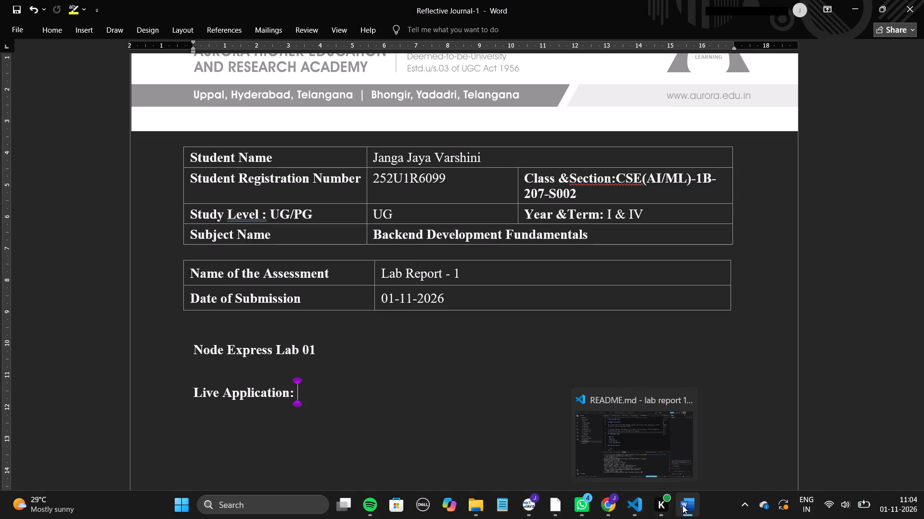
pyautogui.click(683, 483)
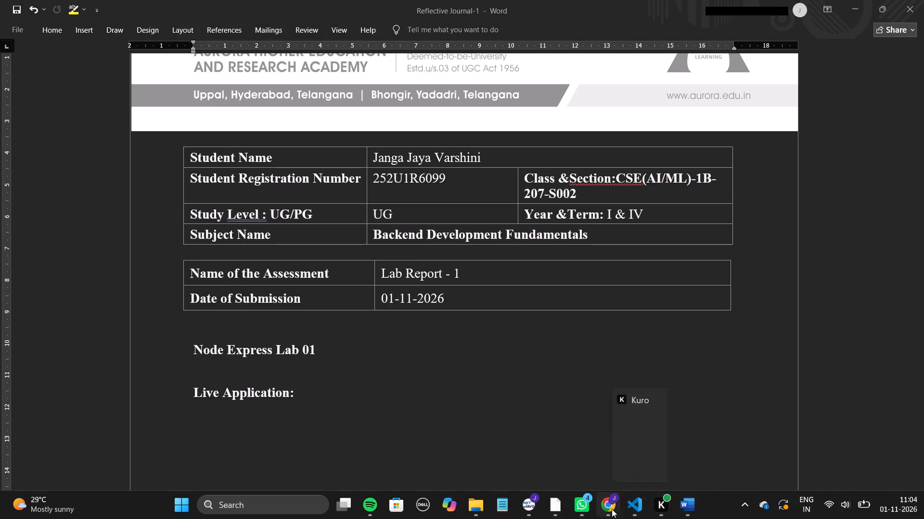
pyautogui.click(601, 460)
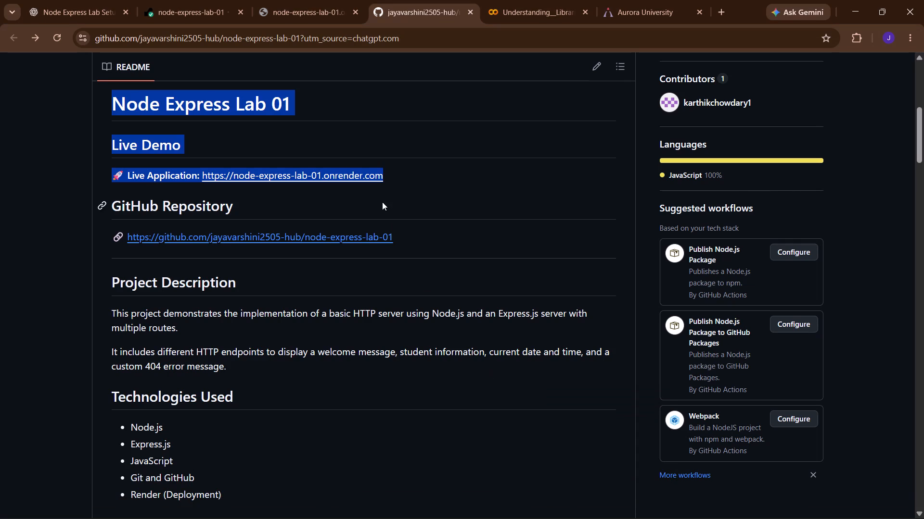
pyautogui.click(382, 202)
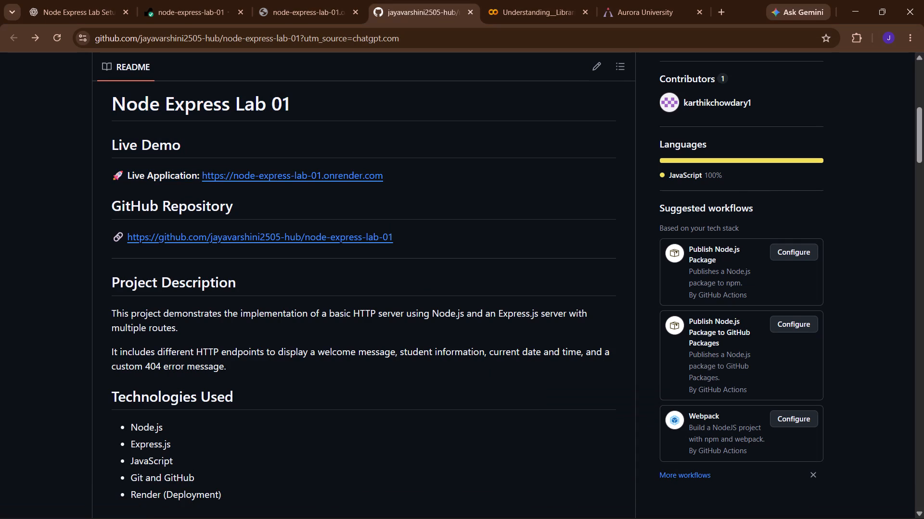
pyautogui.moveTo(201, 173); pyautogui.dragTo(390, 176)
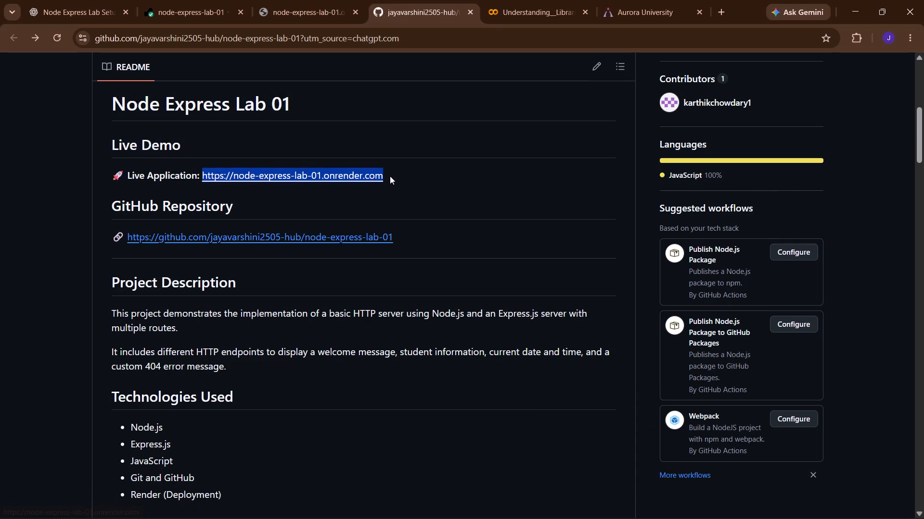
pyautogui.moveTo(390, 176); pyautogui.dragTo(392, 170)
pyautogui.hotkey('ctrl', 'c')
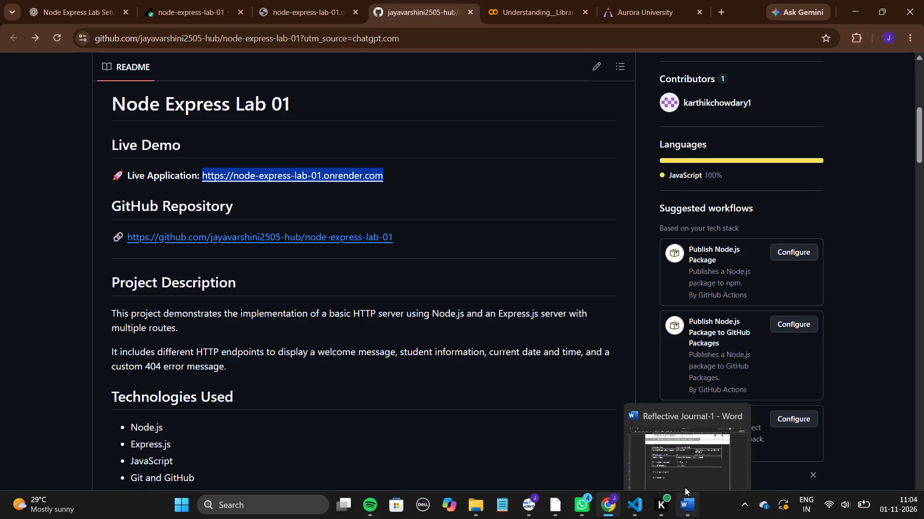
pyautogui.click(689, 452)
pyautogui.hotkey('ctrl', 'v')
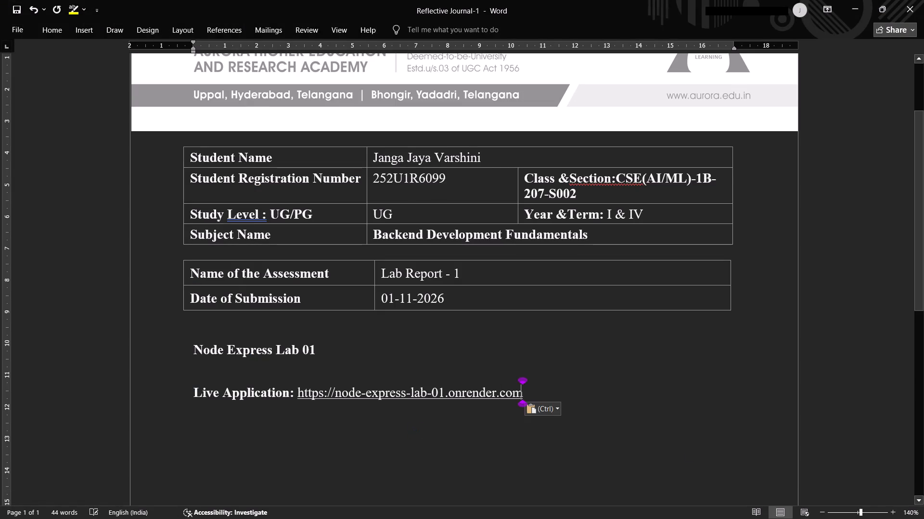
pyautogui.press('Return')
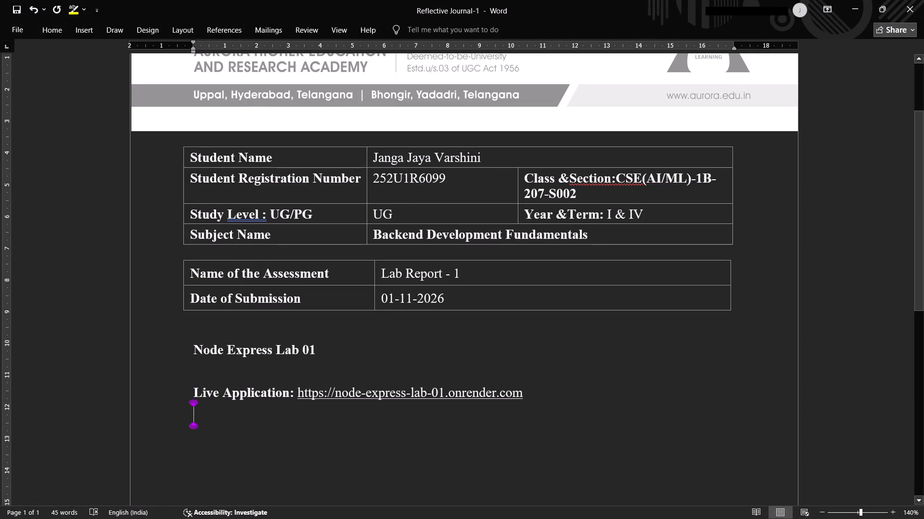
pyautogui.press('Return')
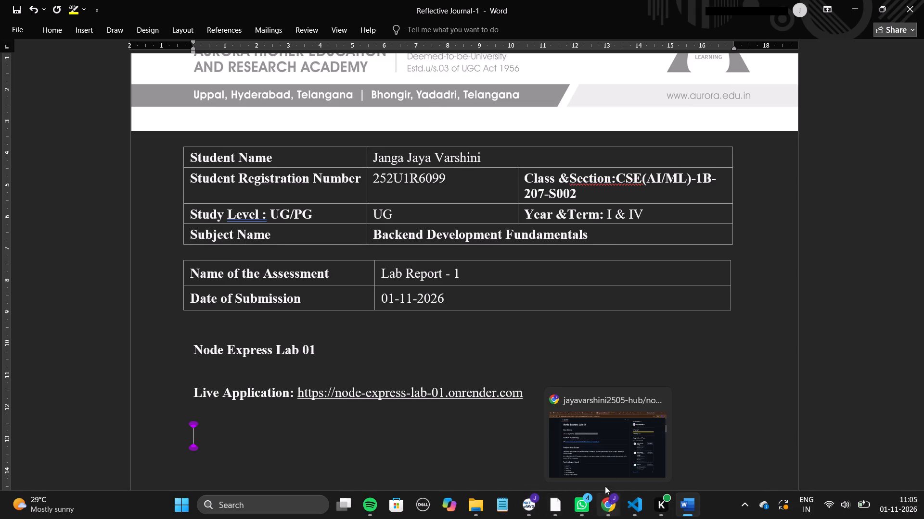
# Copy the "GitHub Repository" heading with its link from the README in Chrome and paste it below the Live Application line in Word.
pyautogui.click(602, 451)
pyautogui.scroll(-1, 340, 410)
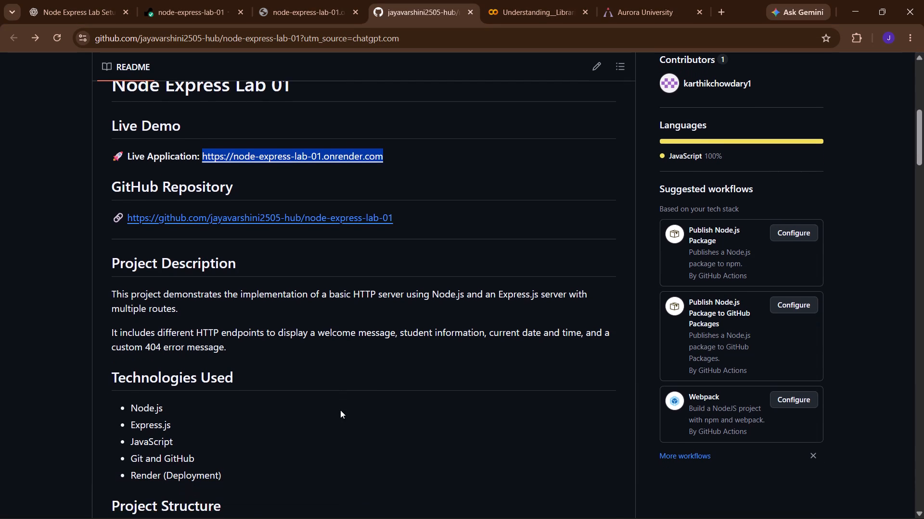
pyautogui.scroll(-1, 340, 410)
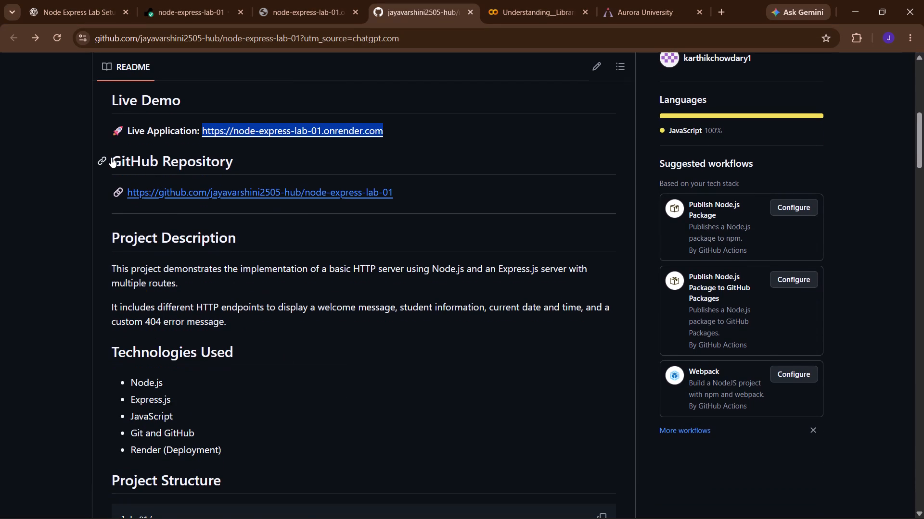
pyautogui.moveTo(111, 157); pyautogui.dragTo(123, 168)
pyautogui.click(123, 168)
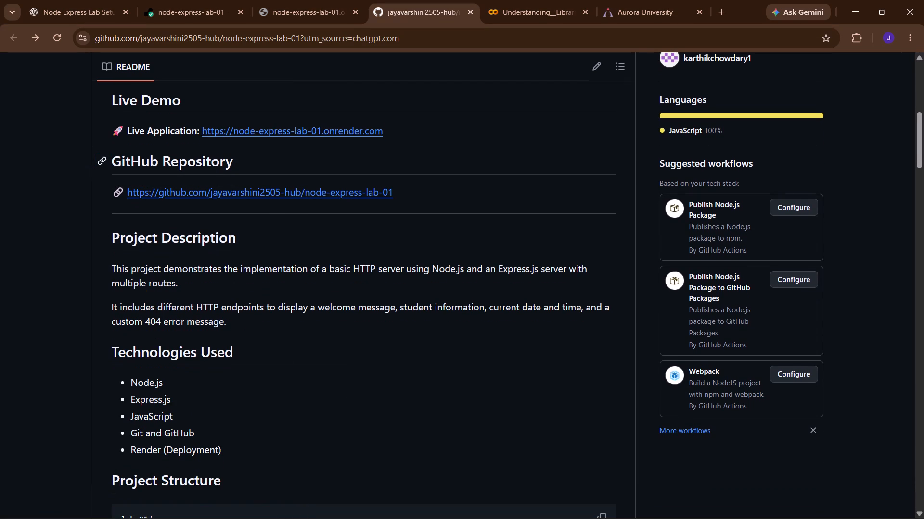
pyautogui.moveTo(113, 159); pyautogui.dragTo(328, 187)
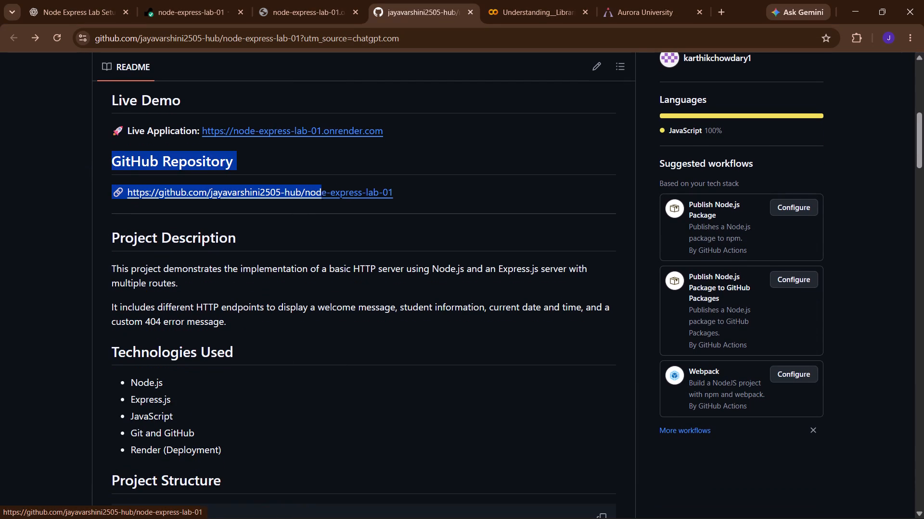
pyautogui.moveTo(328, 187); pyautogui.dragTo(419, 190)
pyautogui.hotkey('ctrl', 'c')
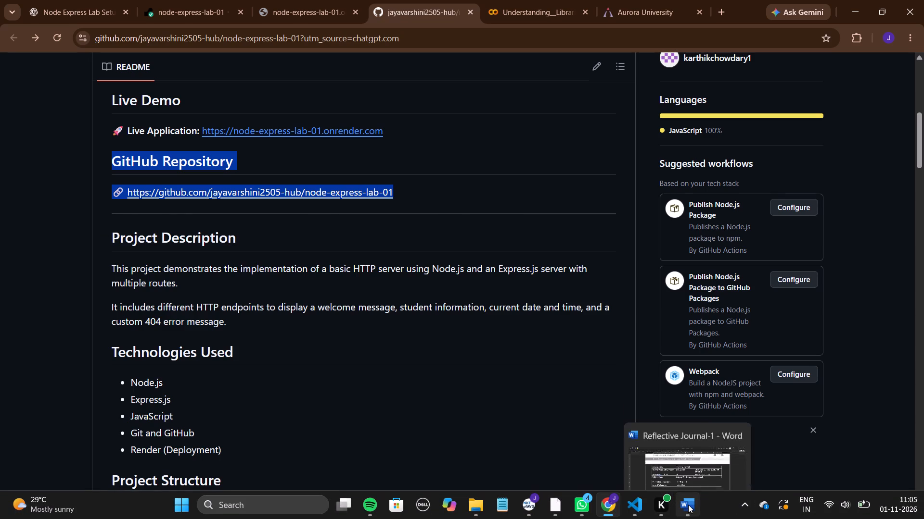
pyautogui.click(701, 460)
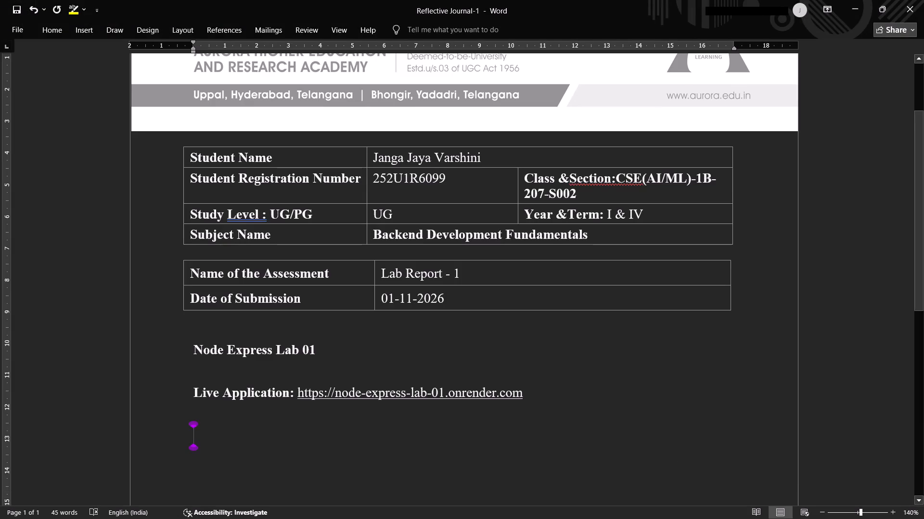
pyautogui.hotkey('ctrl', 'v')
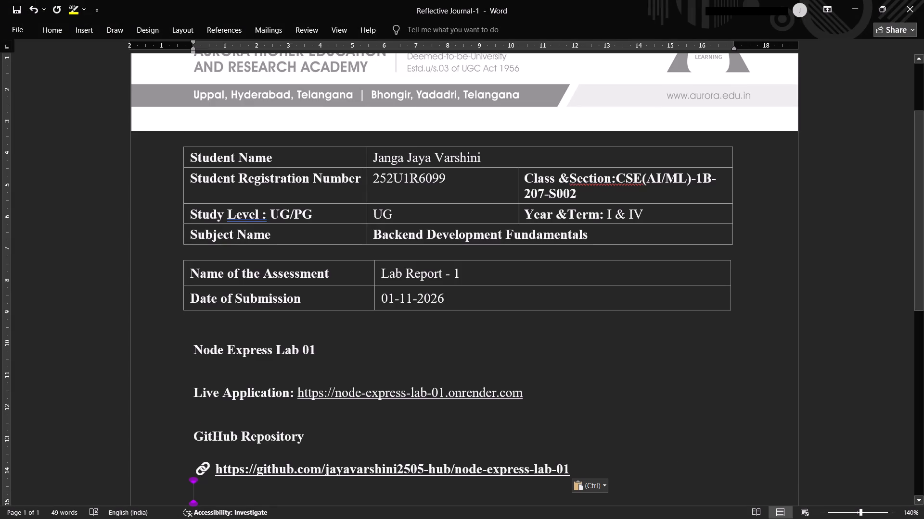
# Remove the chain-link icon before the repository address and add a colon after "GitHub Repository".
pyautogui.click(215, 467)
pyautogui.press('BackSpace')
pyautogui.press('BackSpace')
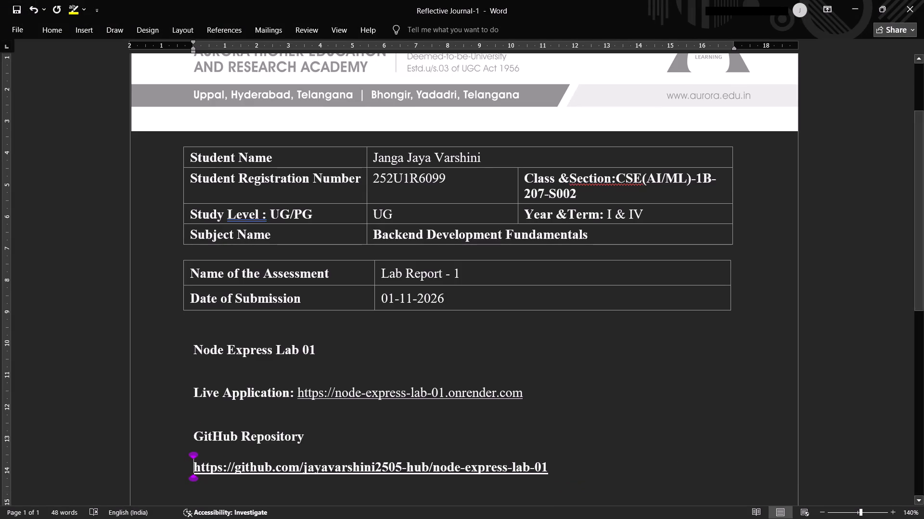
pyautogui.click(318, 434)
pyautogui.hotkey('shift', ':')
# Move the live application web address onto its own line below "Live Application:".
pyautogui.click(297, 391)
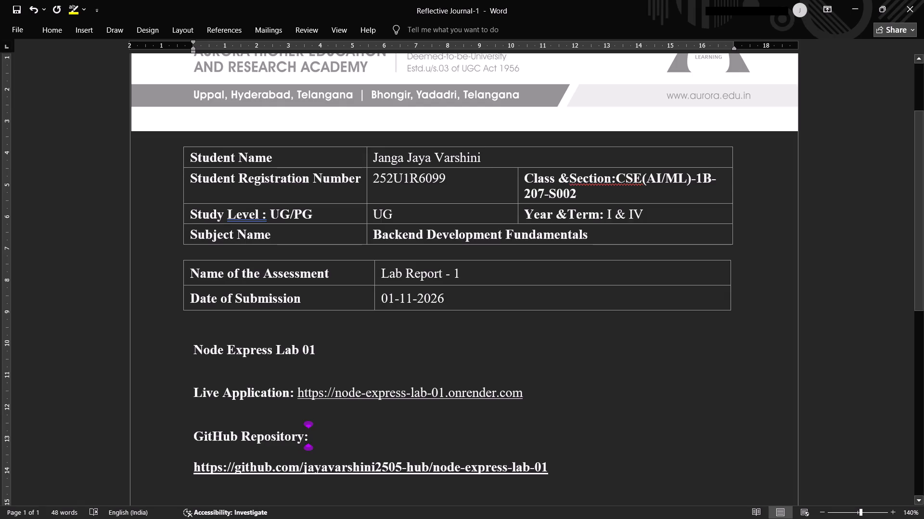
pyautogui.press('Return')
# Remove the bold formatting from the GitHub repository address.
pyautogui.scroll(-1, 297, 391)
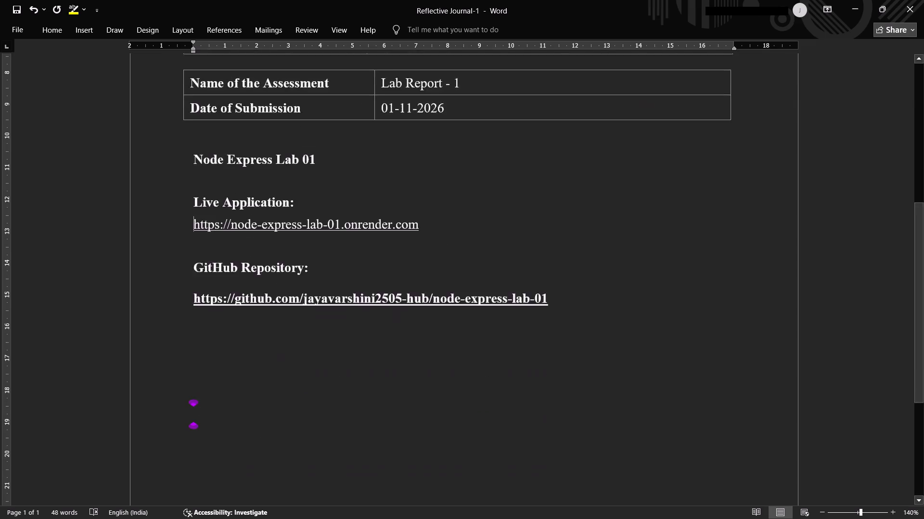
pyautogui.scroll(-1, 297, 391)
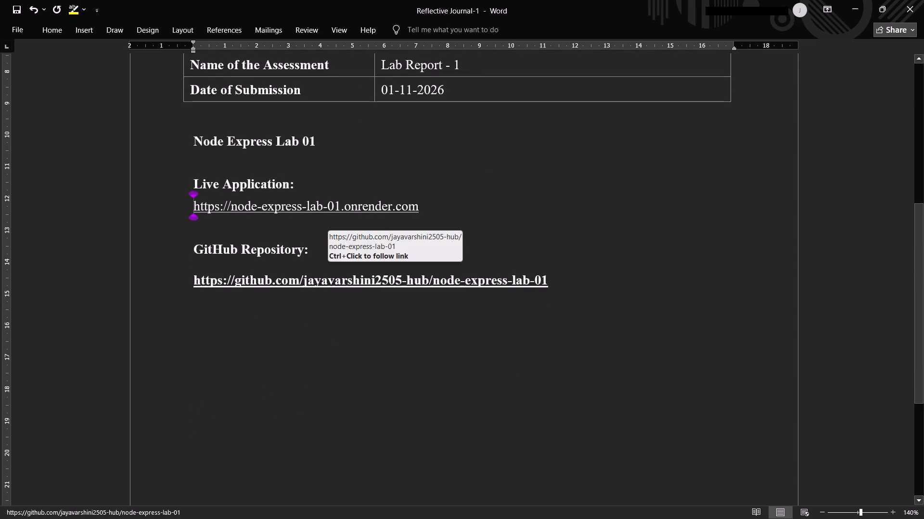
pyautogui.moveTo(552, 283); pyautogui.dragTo(191, 286)
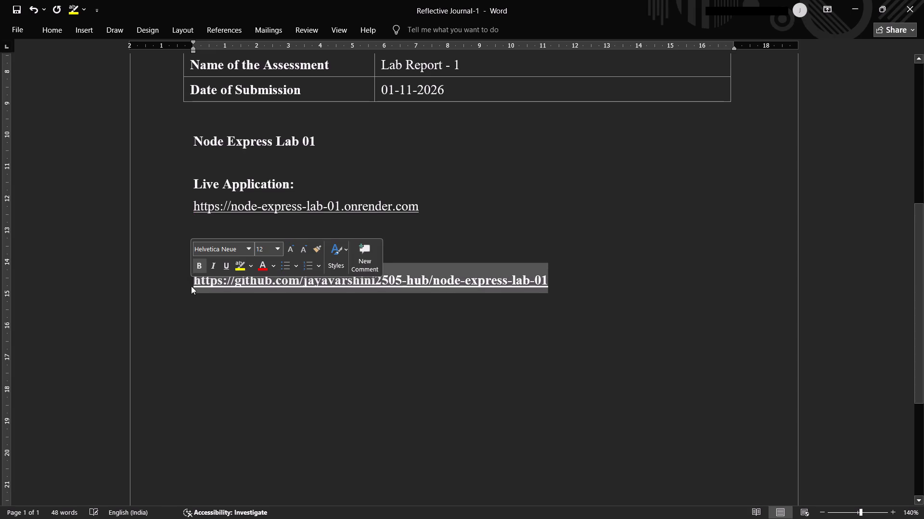
pyautogui.click(197, 265)
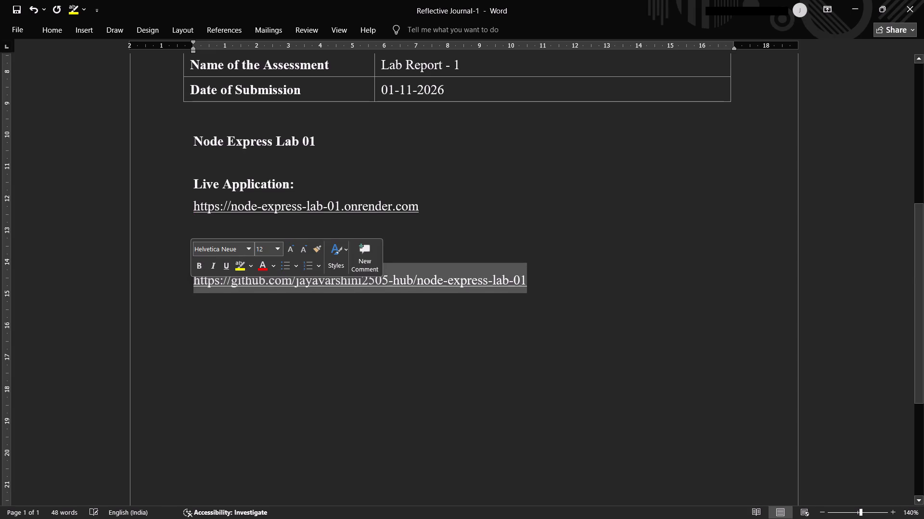
# Copy the "Project Structure" heading and full lab-01/ file tree from the README in Chrome and paste them below the repository address in Word.
pyautogui.click(388, 341)
pyautogui.scroll(2, 388, 341)
pyautogui.scroll(-4, 388, 341)
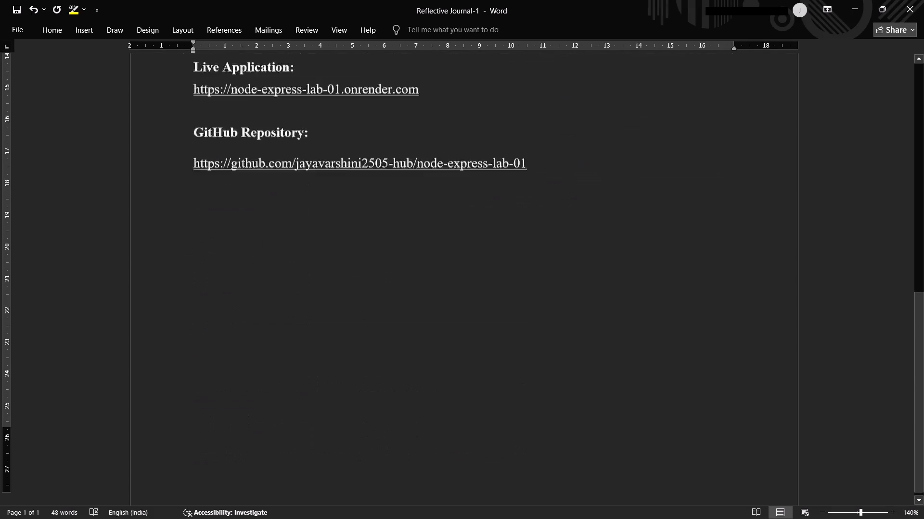
pyautogui.scroll(-4, 388, 341)
pyautogui.scroll(8, 388, 341)
pyautogui.scroll(-1, 388, 341)
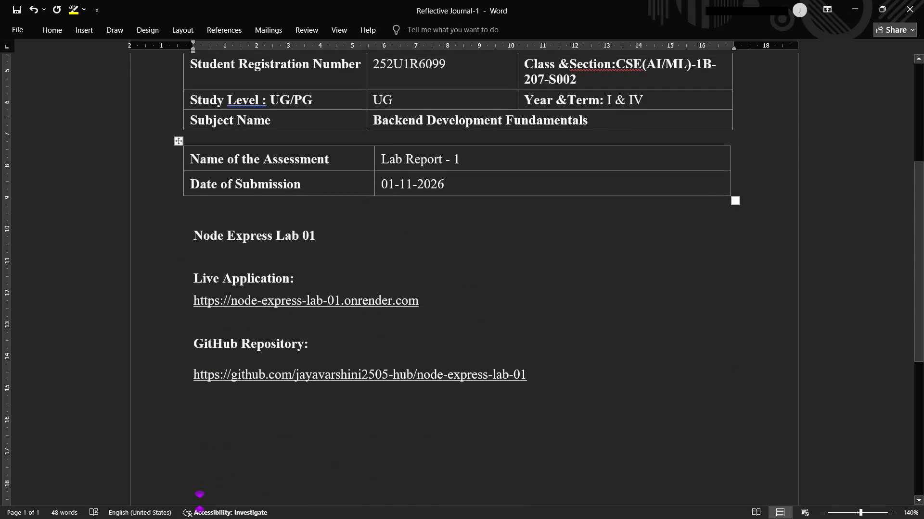
pyautogui.scroll(-3, 388, 341)
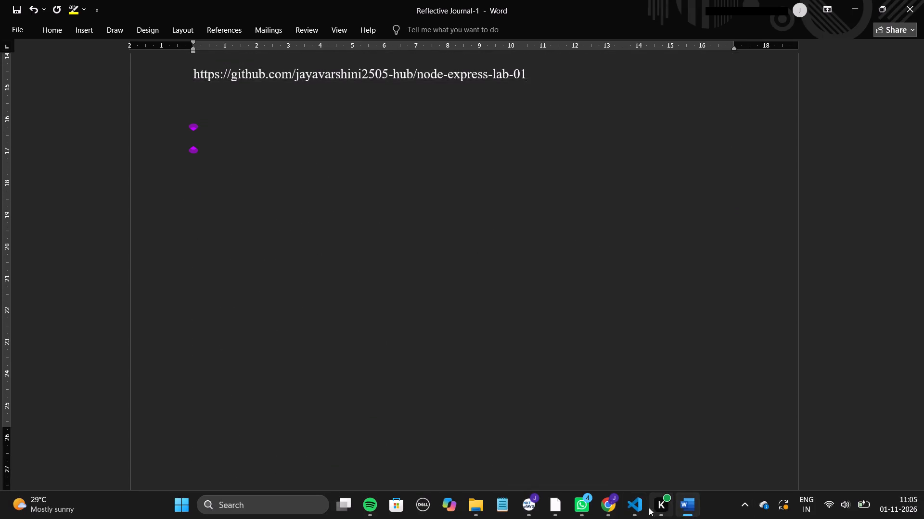
pyautogui.click(613, 462)
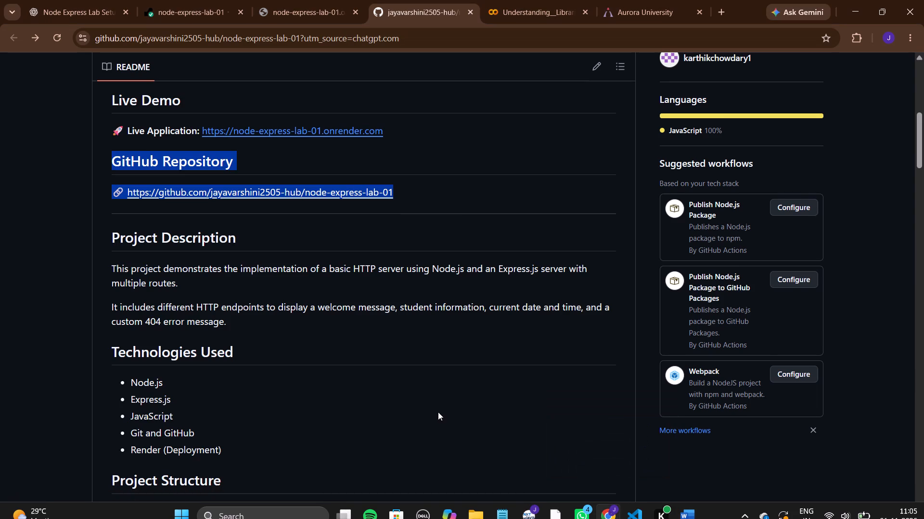
pyautogui.scroll(-9, 438, 412)
pyautogui.scroll(1, 438, 412)
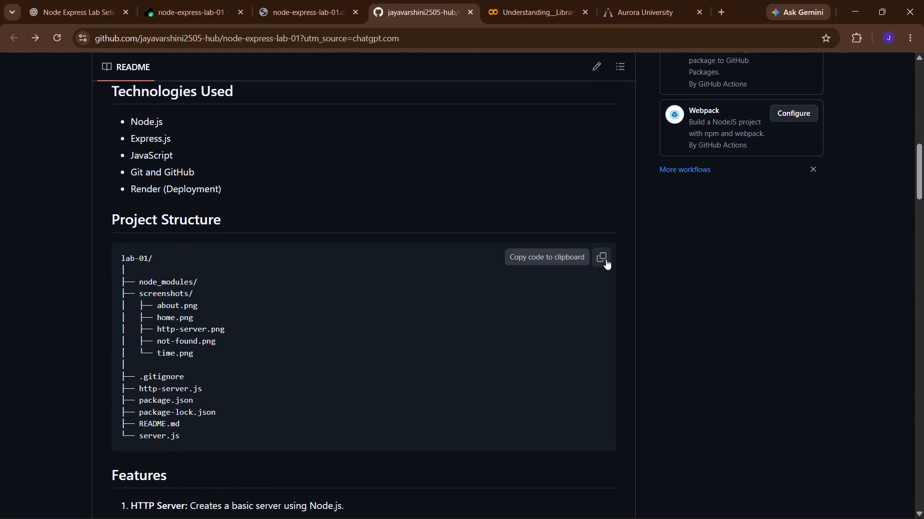
pyautogui.click(606, 259)
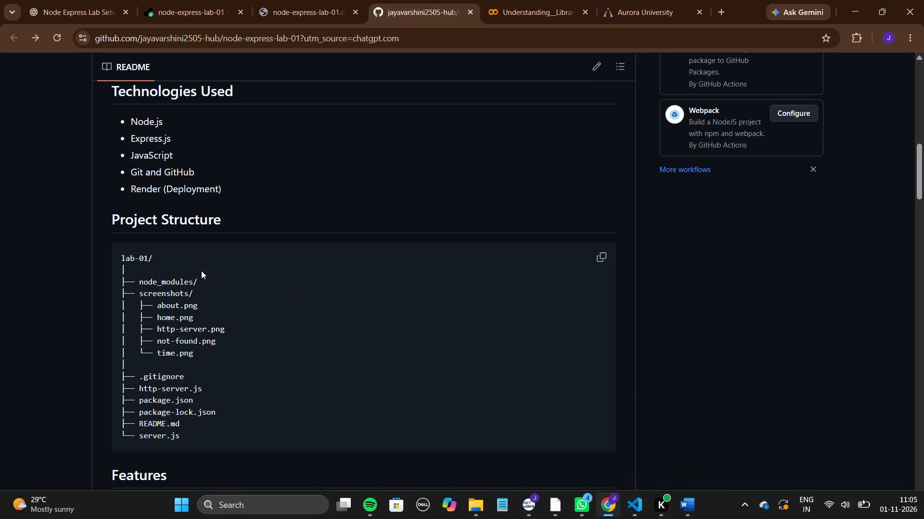
pyautogui.moveTo(111, 216); pyautogui.dragTo(115, 219)
pyautogui.click(115, 219)
pyautogui.moveTo(115, 219); pyautogui.dragTo(213, 434)
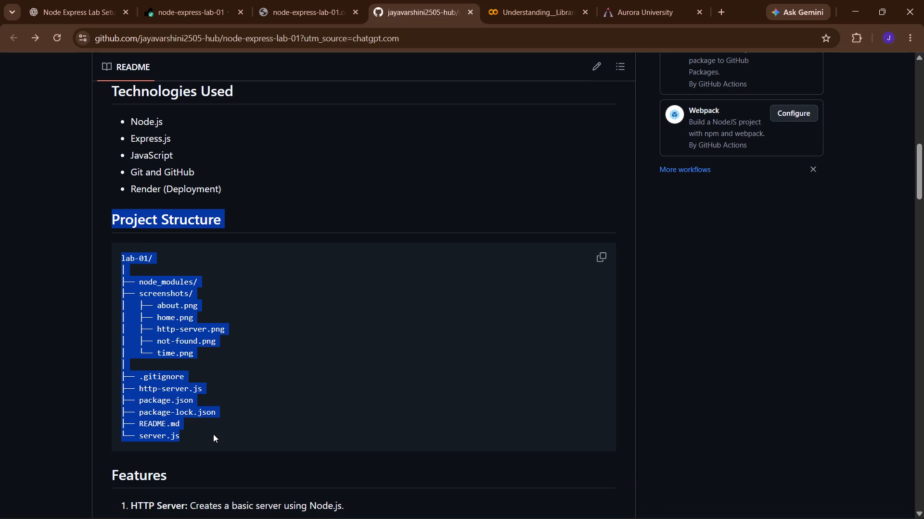
pyautogui.moveTo(213, 434); pyautogui.dragTo(218, 448)
pyautogui.hotkey('ctrl', 'c')
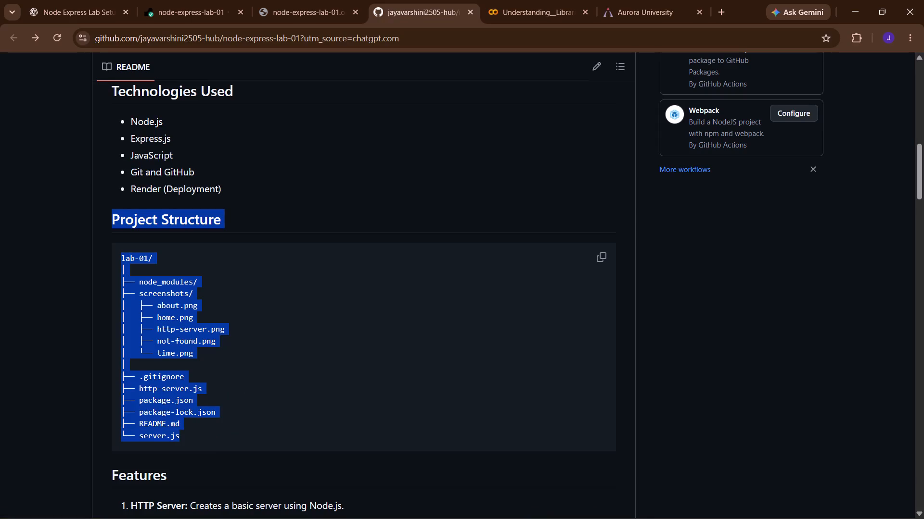
pyautogui.click(684, 448)
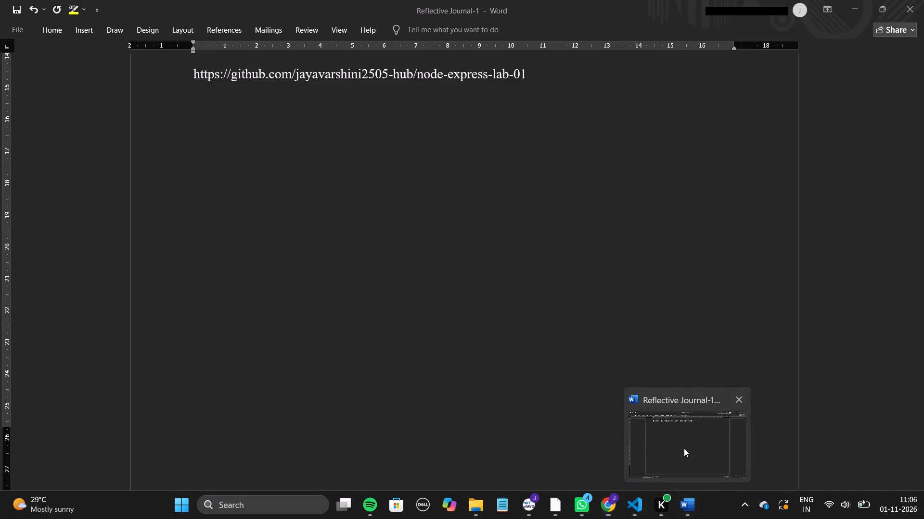
pyautogui.hotkey('ctrl', 'v')
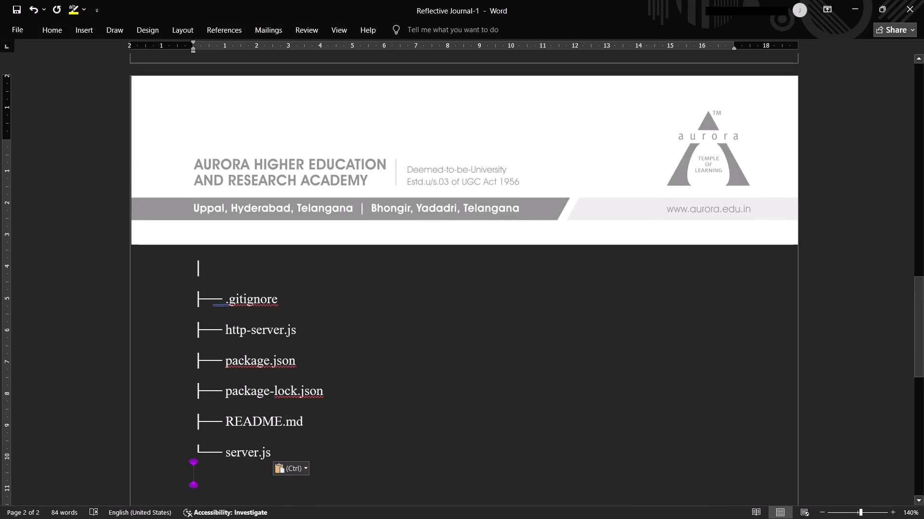
# Set the lab-01/ file tree, from lab-01/ down to server.js, to font size 10.
pyautogui.moveTo(284, 453); pyautogui.dragTo(215, 104)
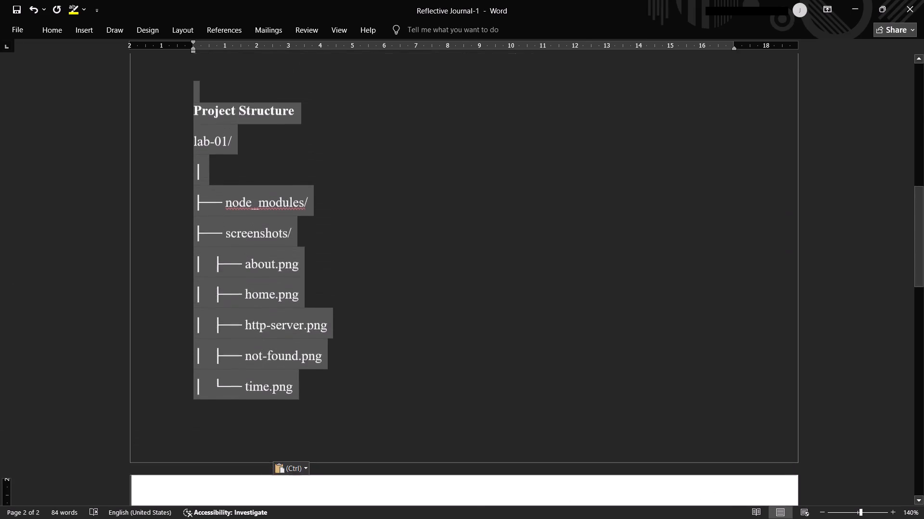
pyautogui.moveTo(215, 104); pyautogui.dragTo(202, 114)
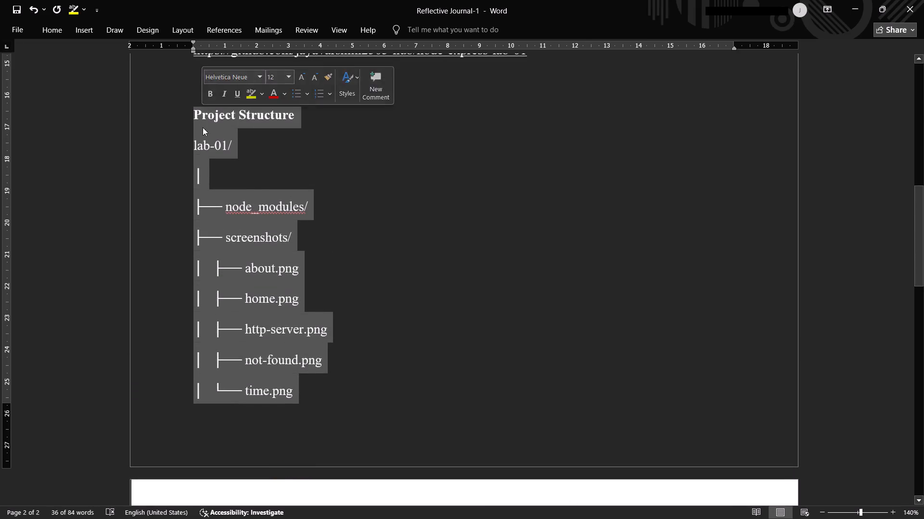
pyautogui.click(191, 142)
pyautogui.moveTo(192, 143); pyautogui.dragTo(299, 484)
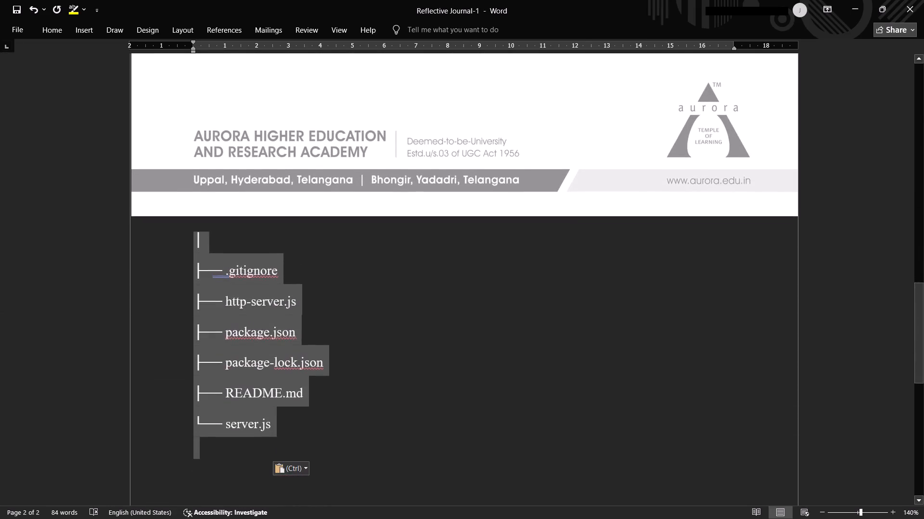
pyautogui.moveTo(299, 484); pyautogui.dragTo(290, 428)
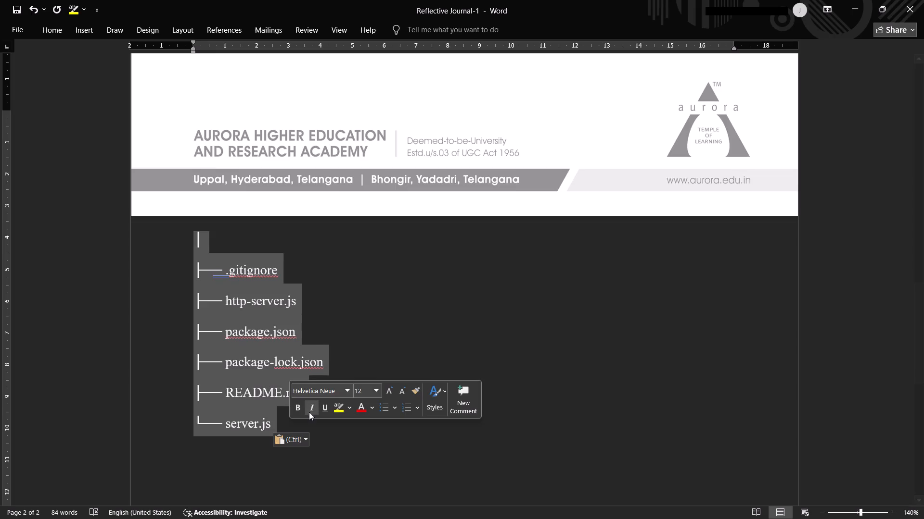
pyautogui.click(375, 393)
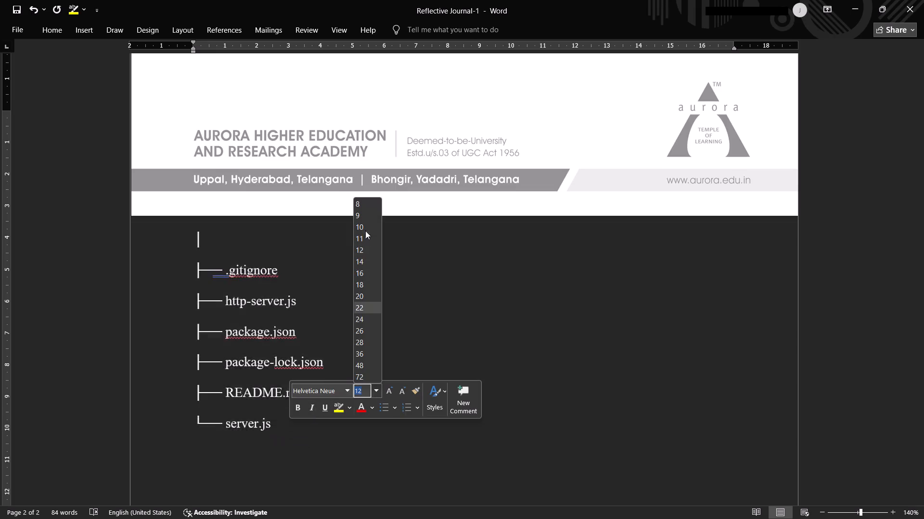
pyautogui.click(366, 228)
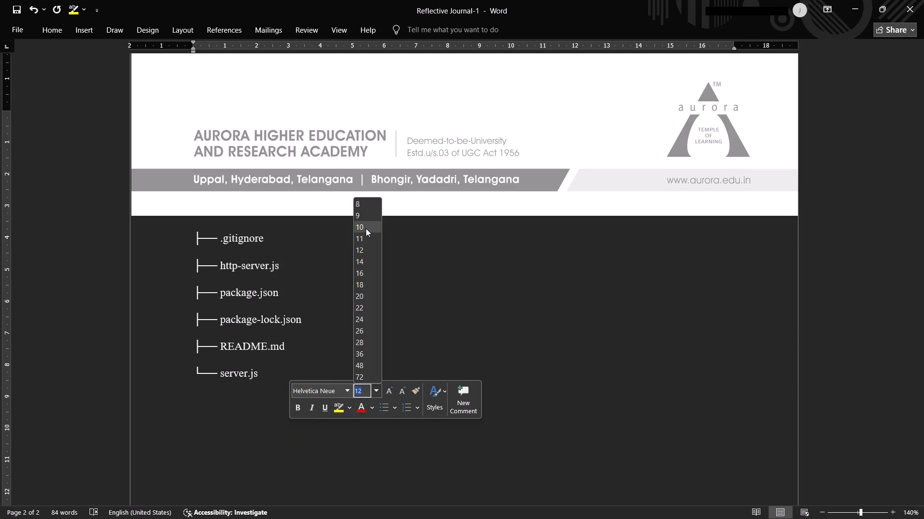
# Remove one of the blank lines between the GitHub repository address and the "Project Structure" heading.
pyautogui.scroll(4, 422, 257)
pyautogui.scroll(-1, 422, 257)
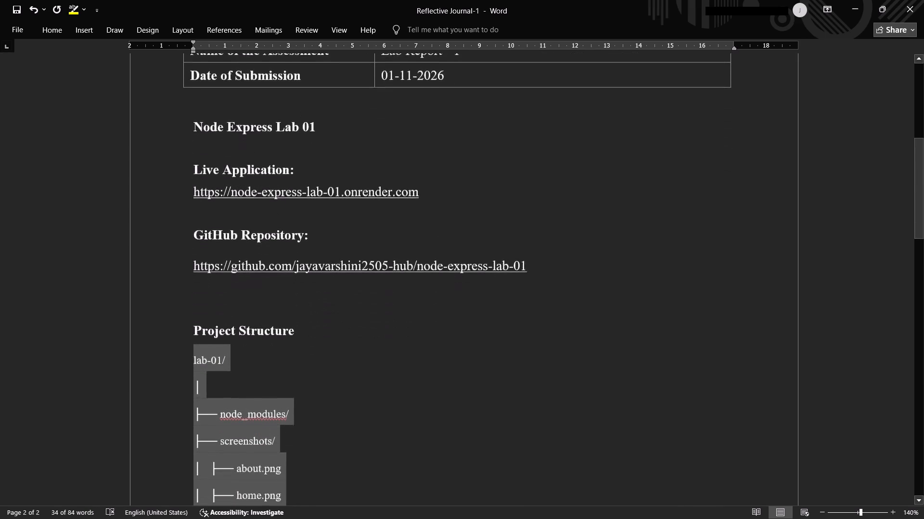
pyautogui.click(251, 300)
pyautogui.press('BackSpace')
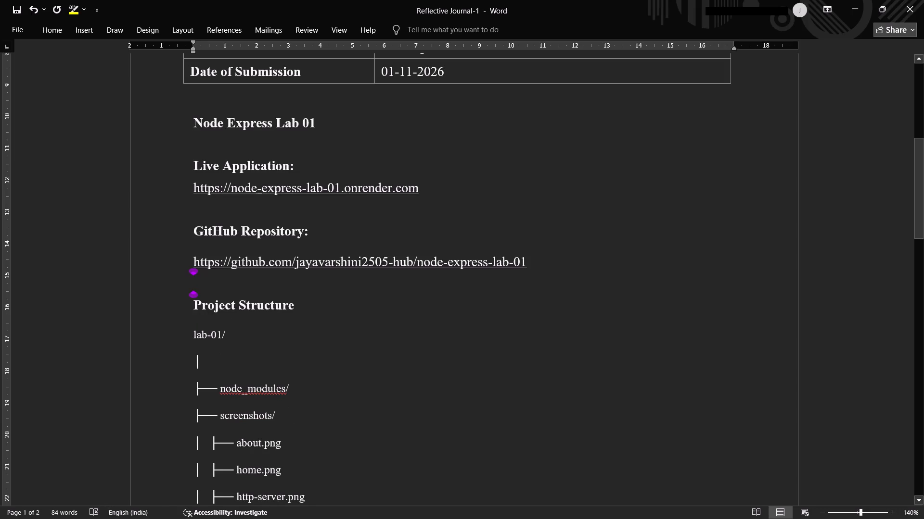
# Bring the repository and live application addresses up onto the same lines as their "GitHub Repository:" and "Live Application:" labels.
pyautogui.click(194, 262)
pyautogui.press('BackSpace')
pyautogui.press('space')
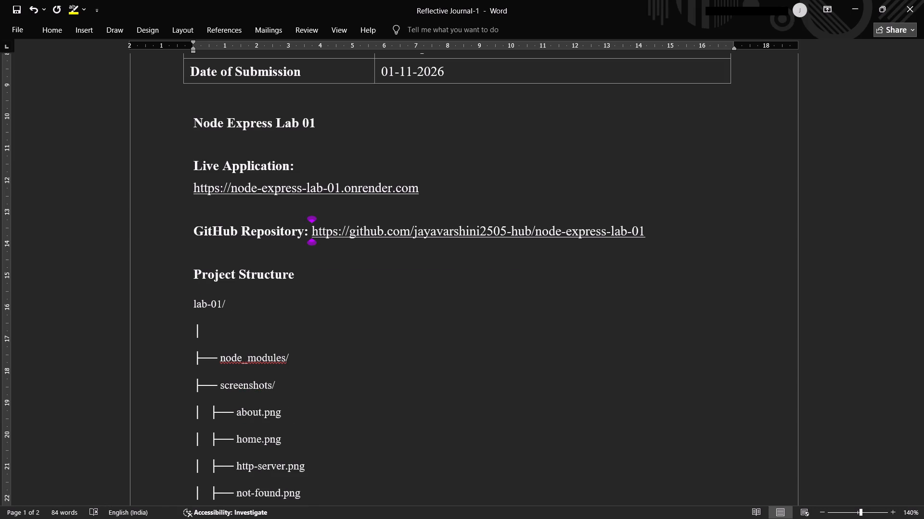
pyautogui.click(191, 188)
pyautogui.press('BackSpace')
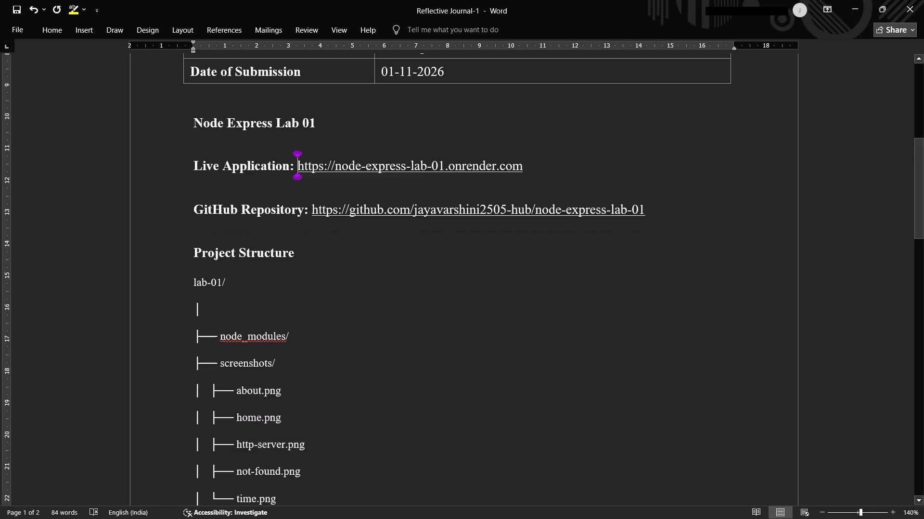
# Remove the blank lines above and below the "Node Express Lab 01" title.
pyautogui.click(228, 142)
pyautogui.press('BackSpace')
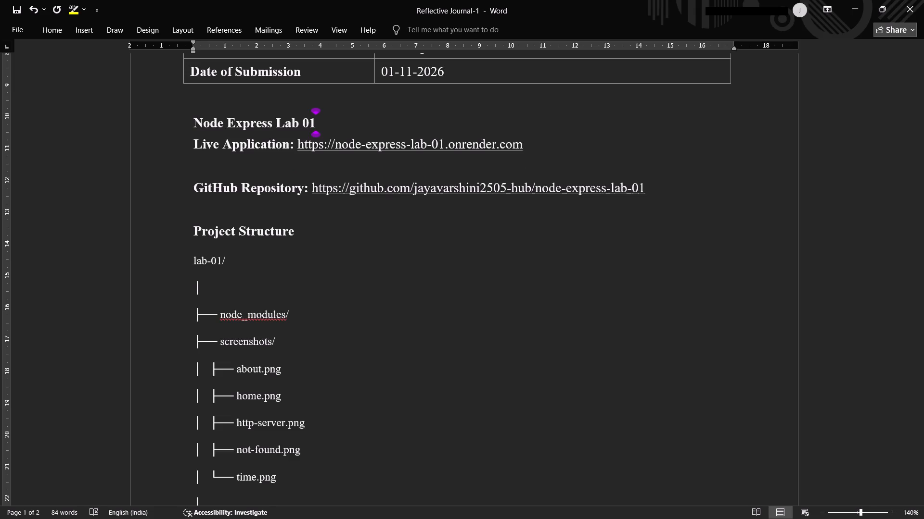
pyautogui.press('Down')
pyautogui.press('Up')
pyautogui.press('Return')
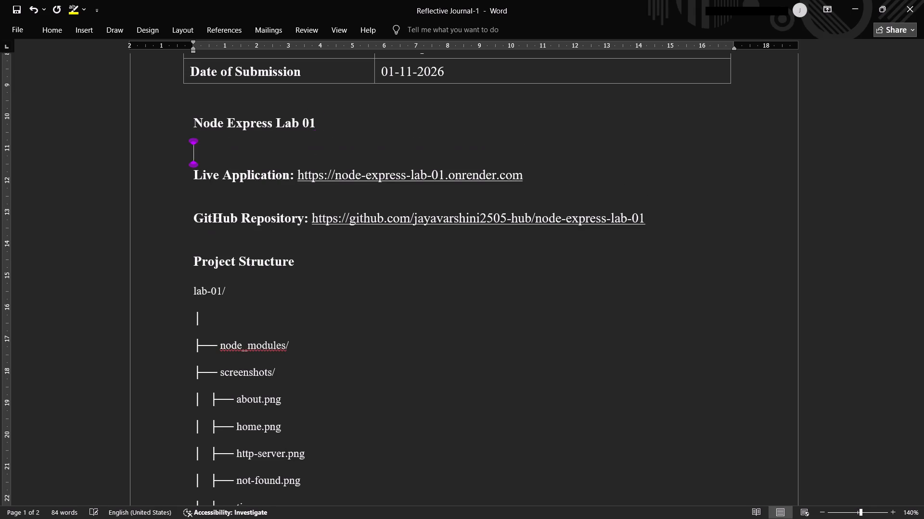
pyautogui.press('Up')
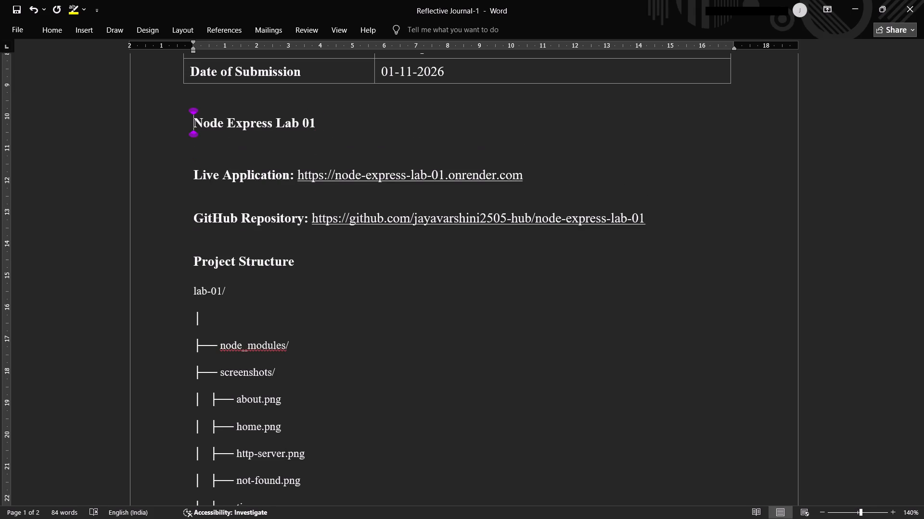
pyautogui.press('BackSpace')
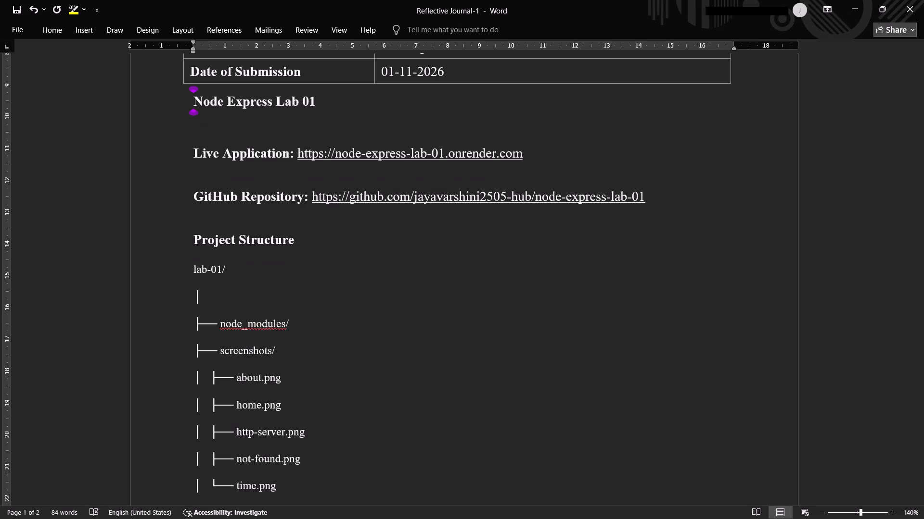
pyautogui.click(226, 129)
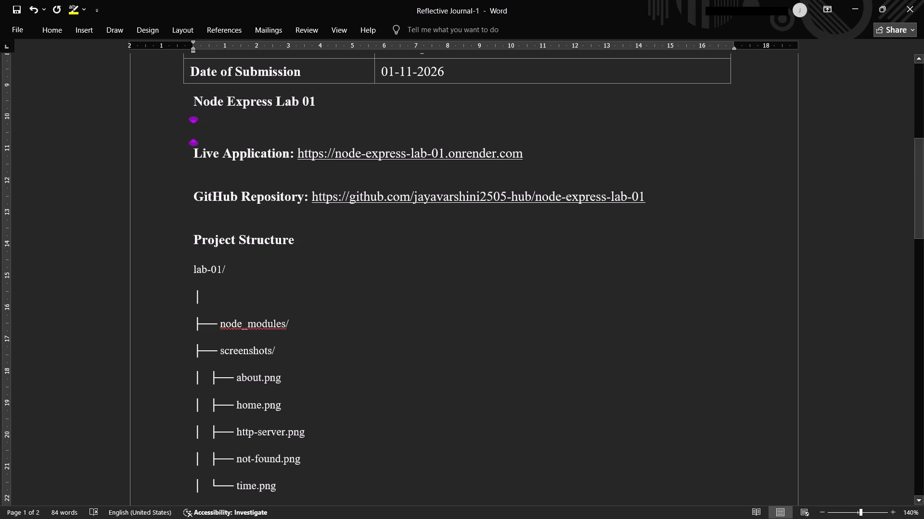
pyautogui.press('BackSpace')
# Review how the report content and file tree are laid out across the pages.
pyautogui.hscroll(1, 226, 129)
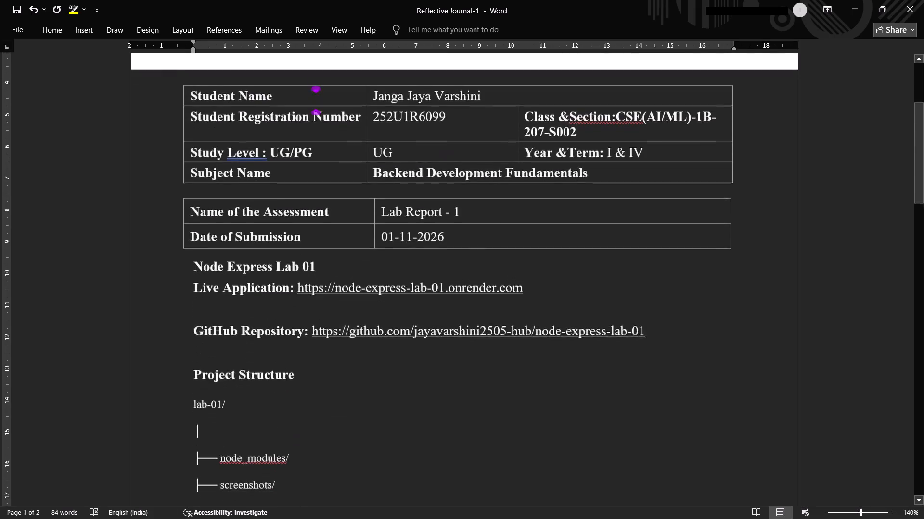
pyautogui.hscroll(1, 226, 129)
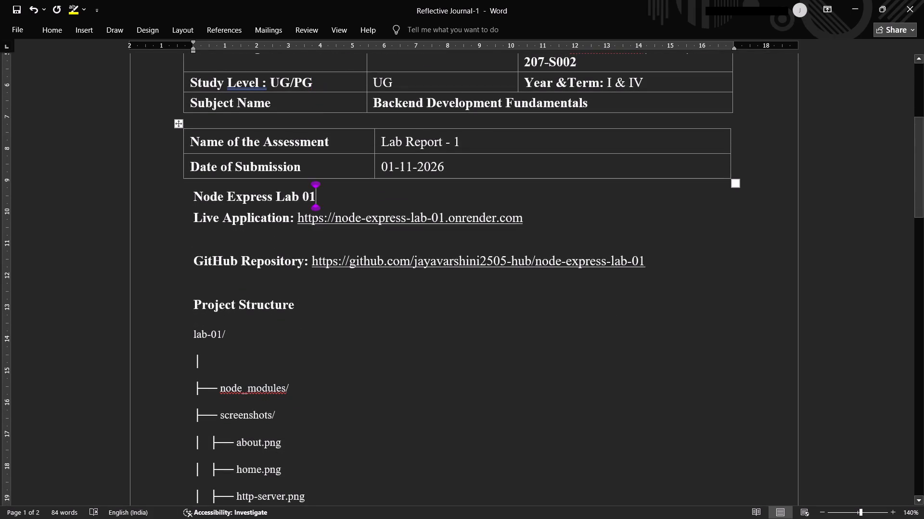
pyautogui.click(193, 198)
pyautogui.hscroll(1, 193, 198)
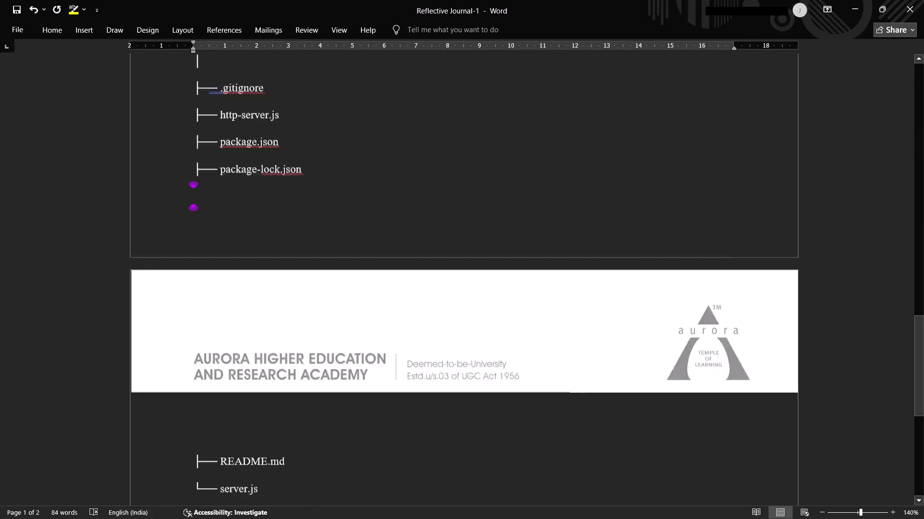
pyautogui.hscroll(1, 193, 198)
pyautogui.scroll(1, 193, 198)
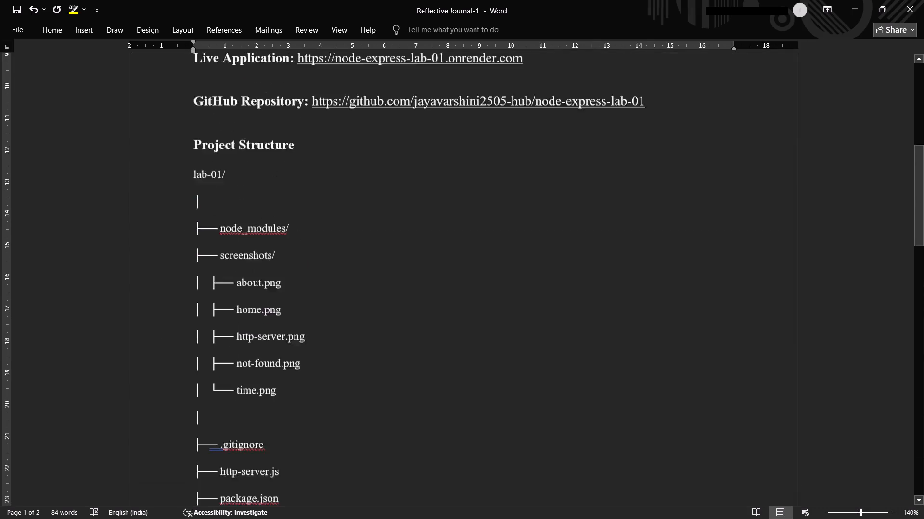
pyautogui.scroll(2, 193, 198)
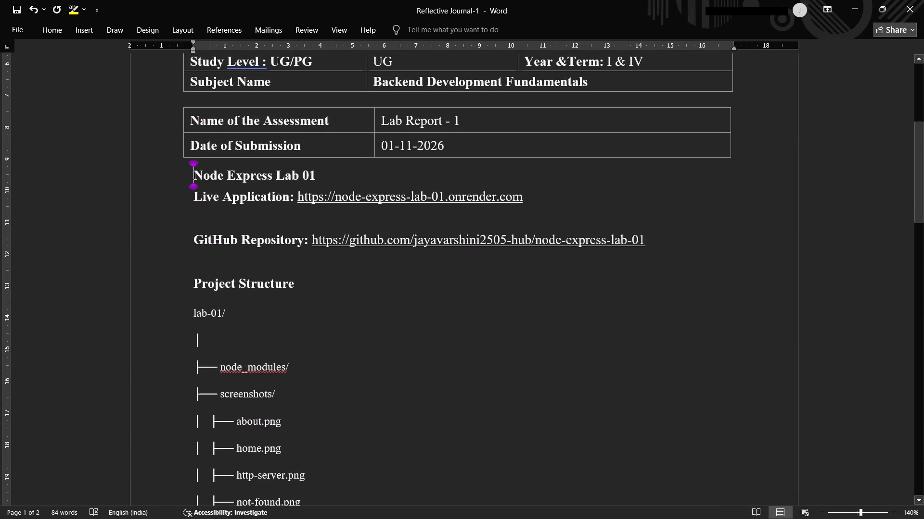
# Set the "Project Structure" heading to font size 10.
pyautogui.click(307, 286)
pyautogui.moveTo(307, 286); pyautogui.dragTo(230, 284)
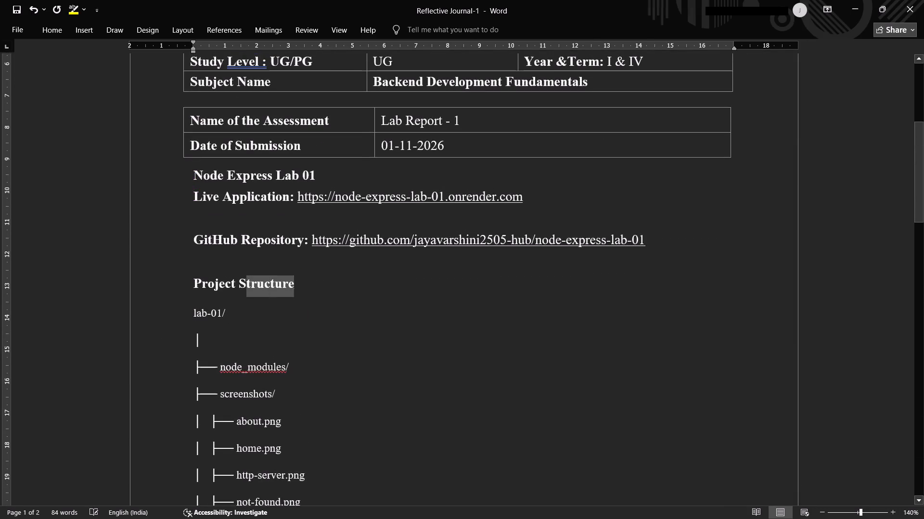
pyautogui.moveTo(230, 284); pyautogui.dragTo(202, 284)
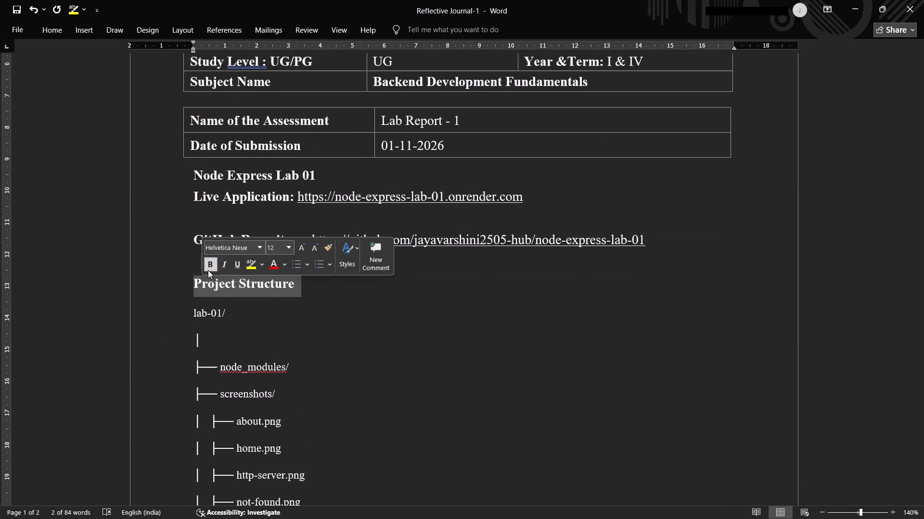
pyautogui.click(290, 250)
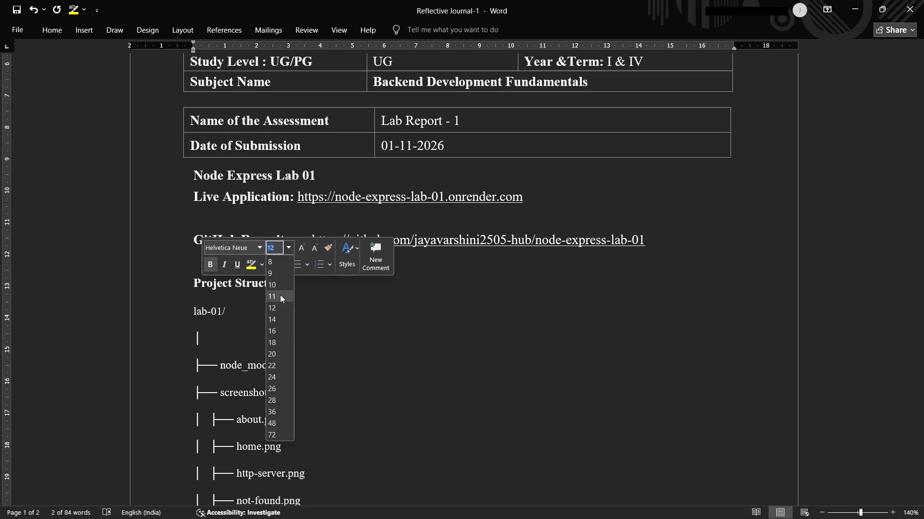
pyautogui.click(278, 282)
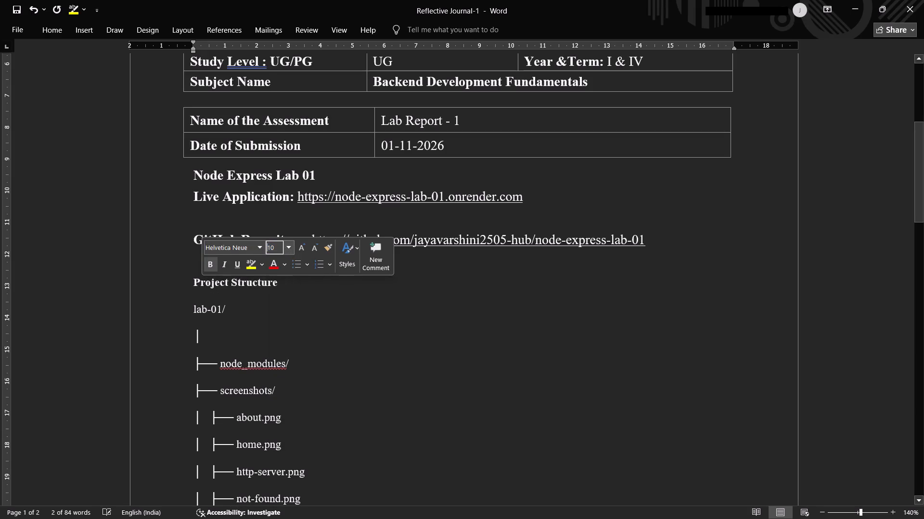
pyautogui.click(319, 309)
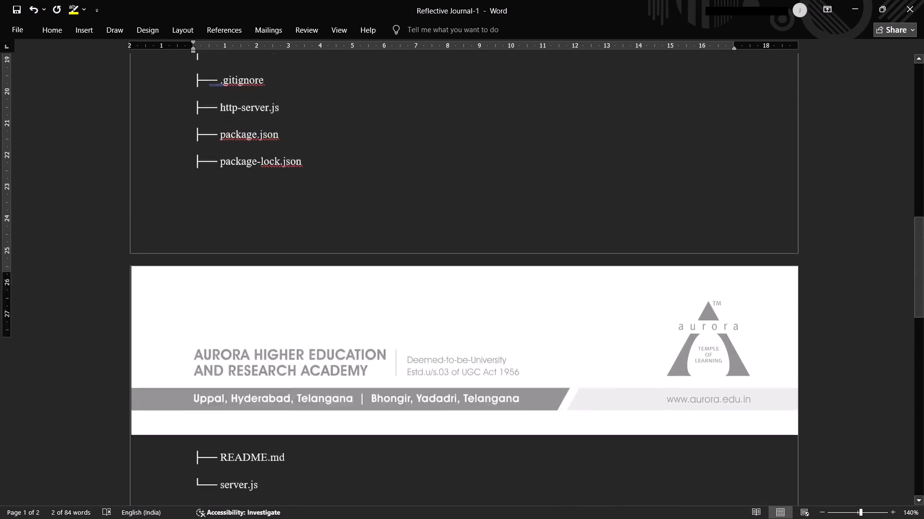
# Set all text from the "Node Express Lab 01" title through server.js to font size 10.
pyautogui.scroll(1, 319, 309)
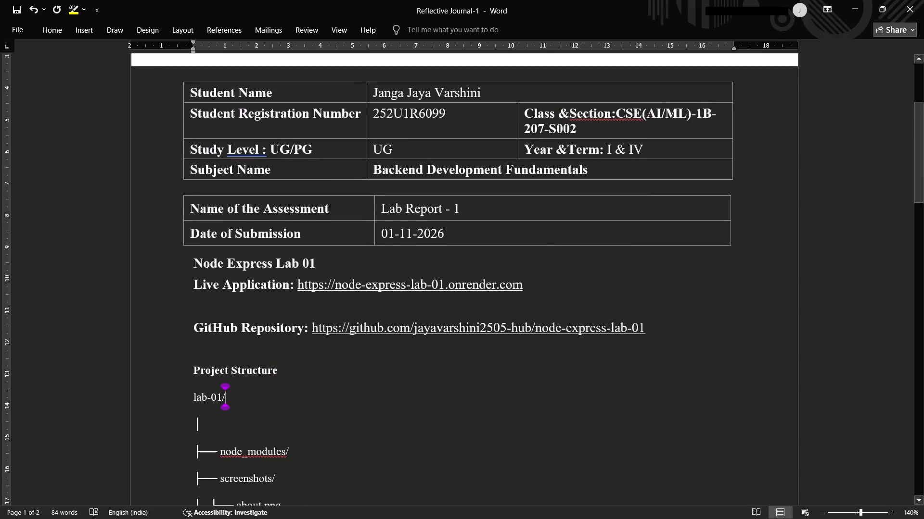
pyautogui.moveTo(193, 262); pyautogui.dragTo(246, 454)
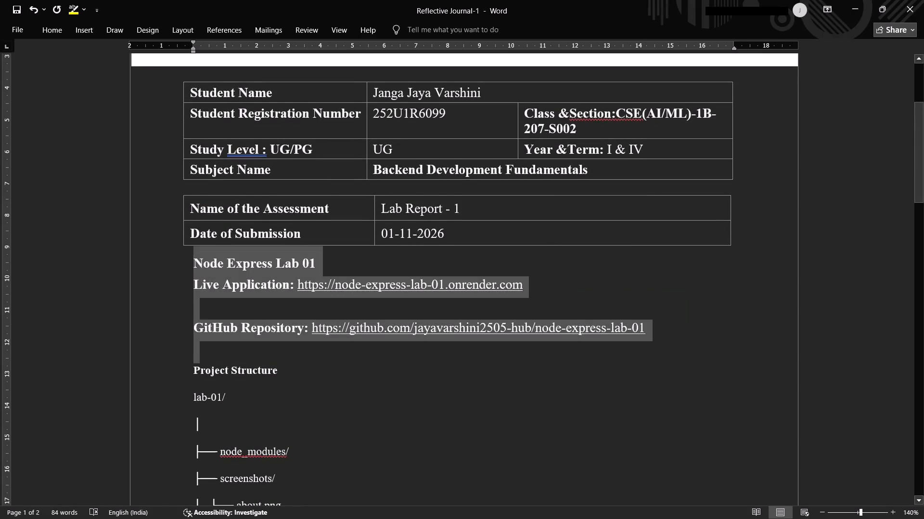
pyautogui.moveTo(246, 454); pyautogui.dragTo(268, 518)
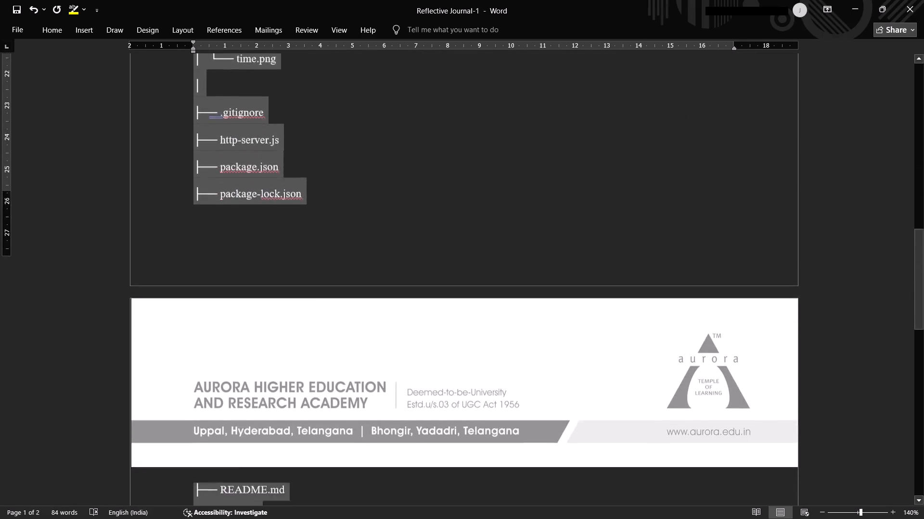
pyautogui.moveTo(268, 518); pyautogui.dragTo(266, 365)
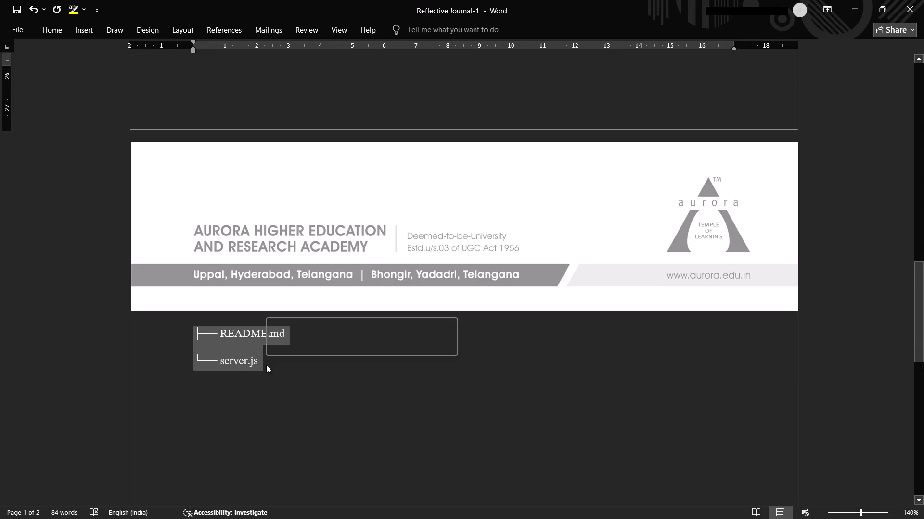
pyautogui.click(352, 330)
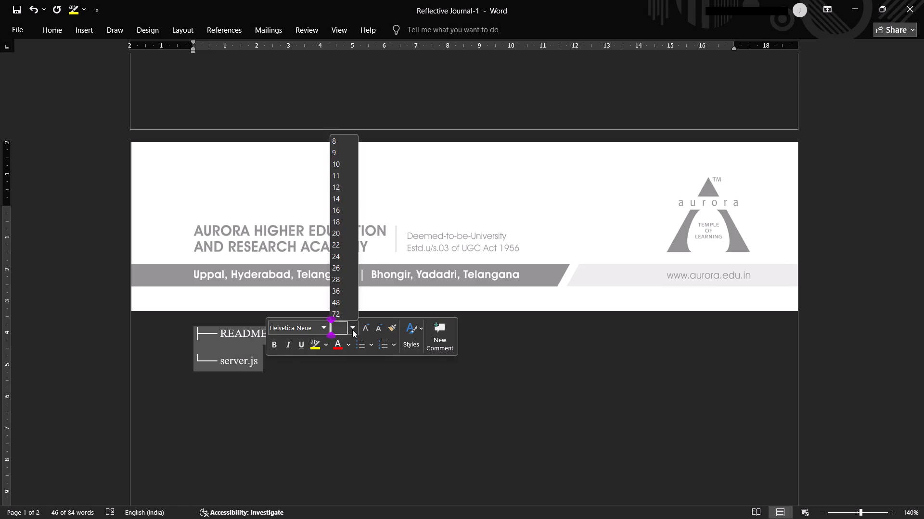
pyautogui.click(336, 164)
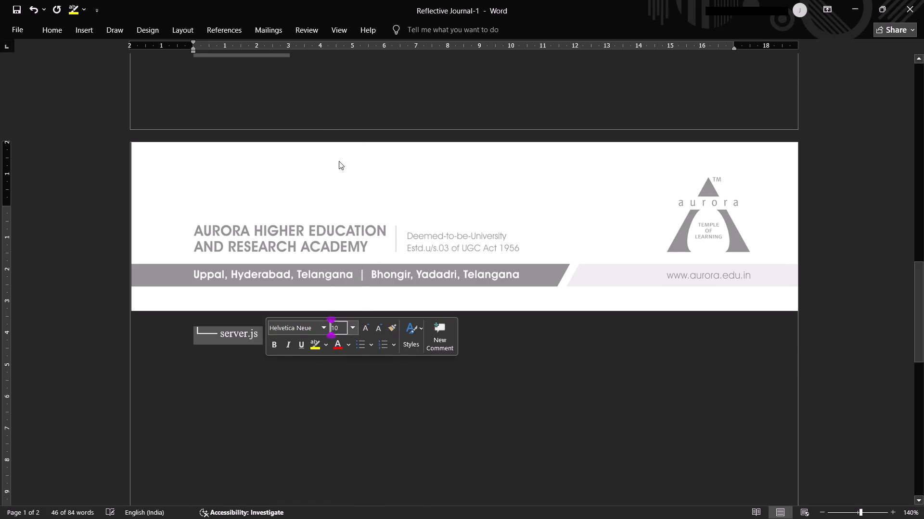
pyautogui.click(421, 74)
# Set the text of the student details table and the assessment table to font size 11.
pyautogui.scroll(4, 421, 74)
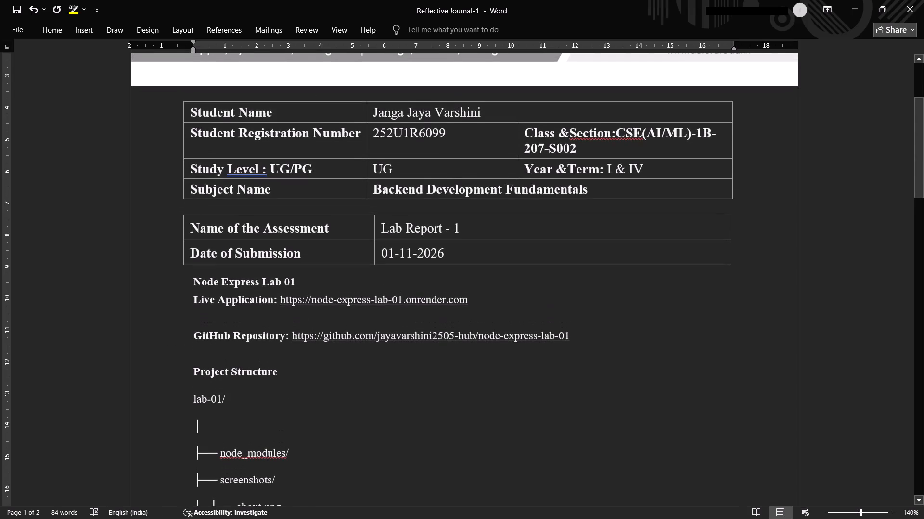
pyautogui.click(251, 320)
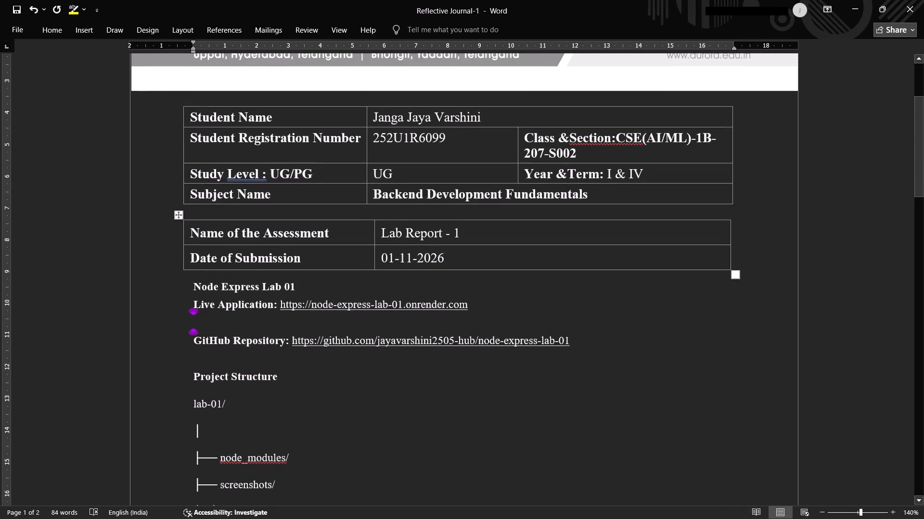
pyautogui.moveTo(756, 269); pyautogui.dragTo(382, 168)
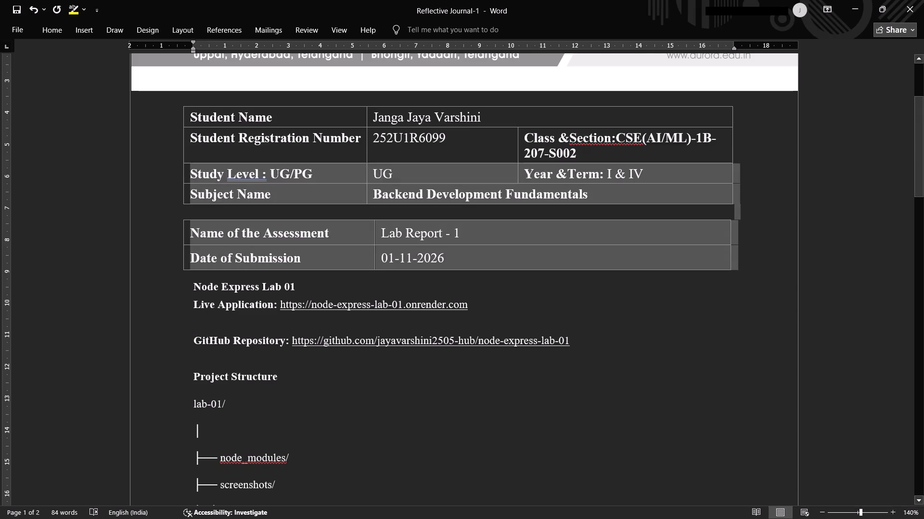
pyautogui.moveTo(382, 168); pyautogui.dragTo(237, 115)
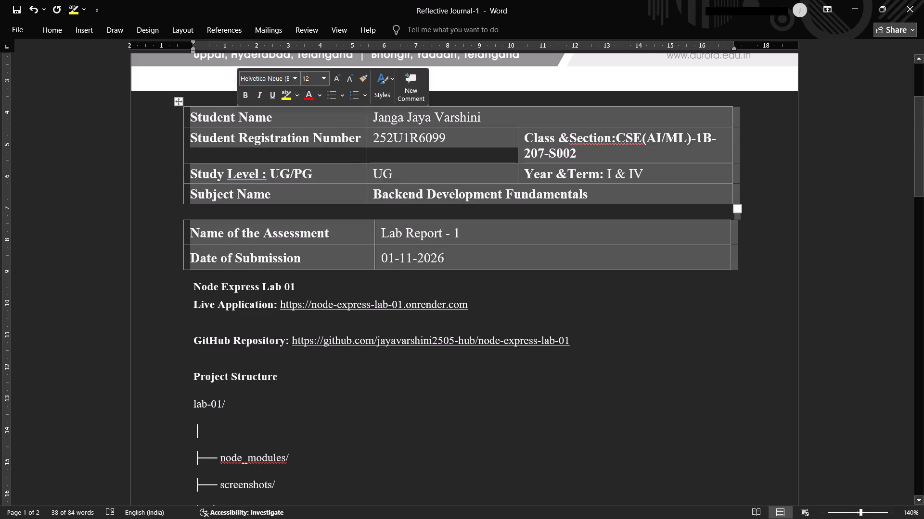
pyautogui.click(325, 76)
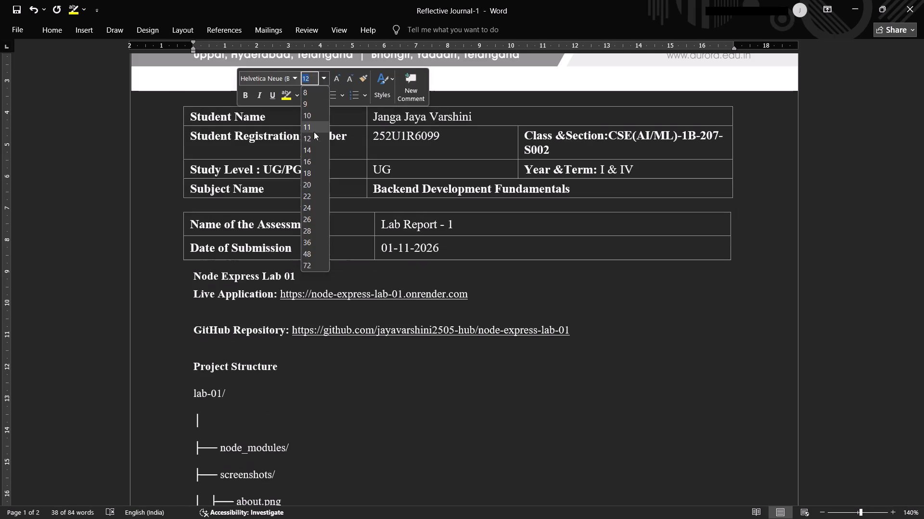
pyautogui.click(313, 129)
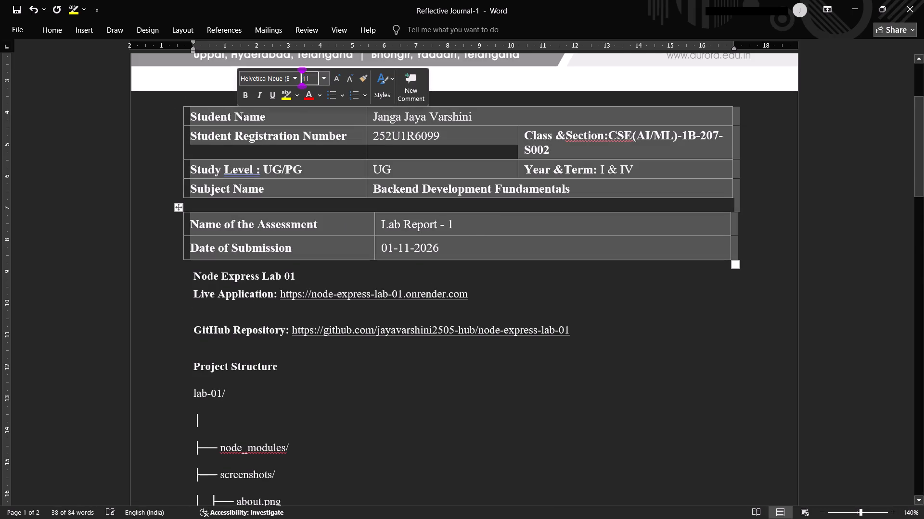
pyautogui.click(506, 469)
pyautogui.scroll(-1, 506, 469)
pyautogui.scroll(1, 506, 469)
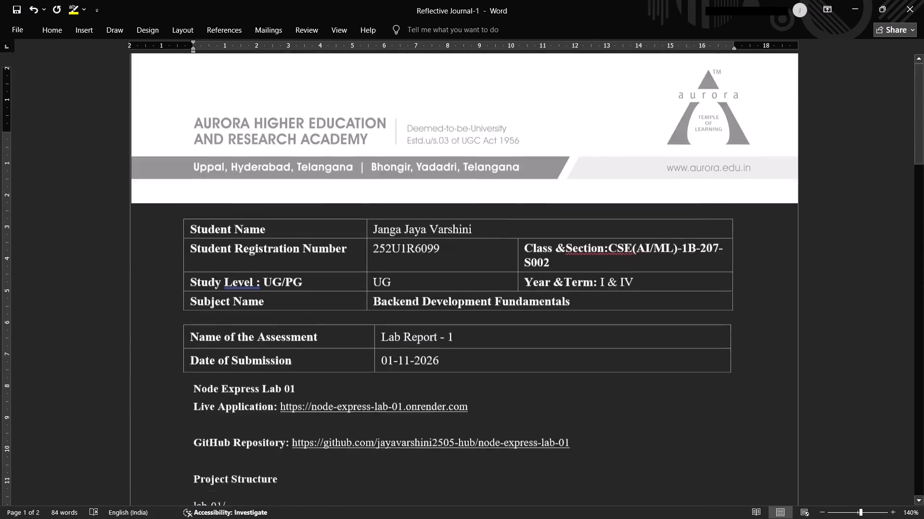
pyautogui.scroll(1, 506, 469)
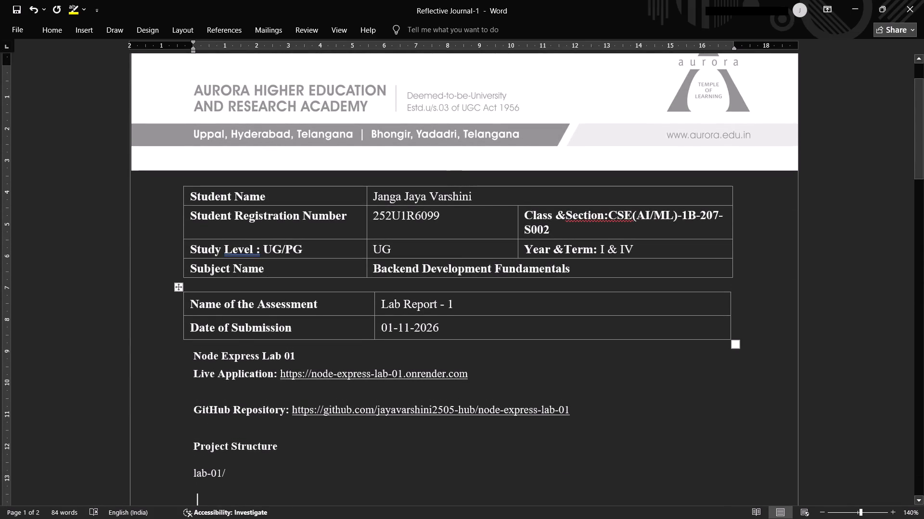
# Set both header tables and the "Node Express Lab 01" title to font size 10.
pyautogui.moveTo(751, 341); pyautogui.dragTo(346, 269)
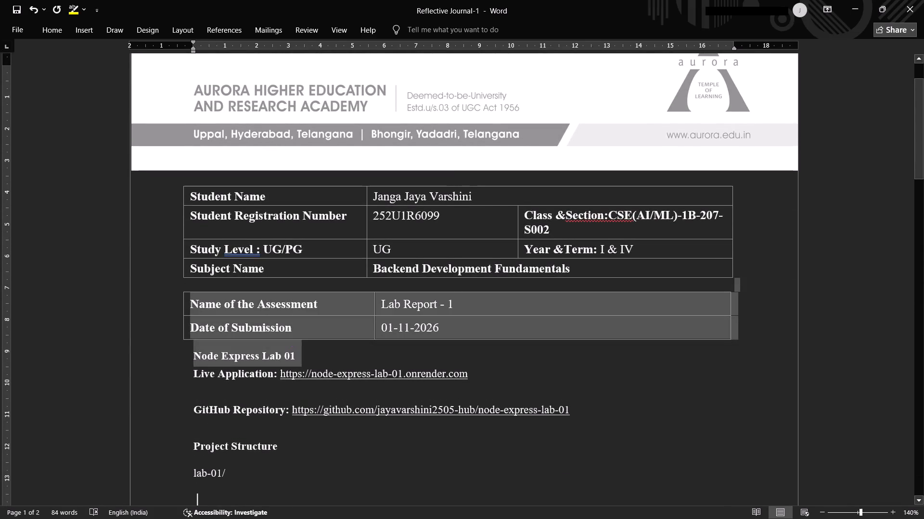
pyautogui.moveTo(346, 269); pyautogui.dragTo(194, 190)
pyautogui.click(282, 149)
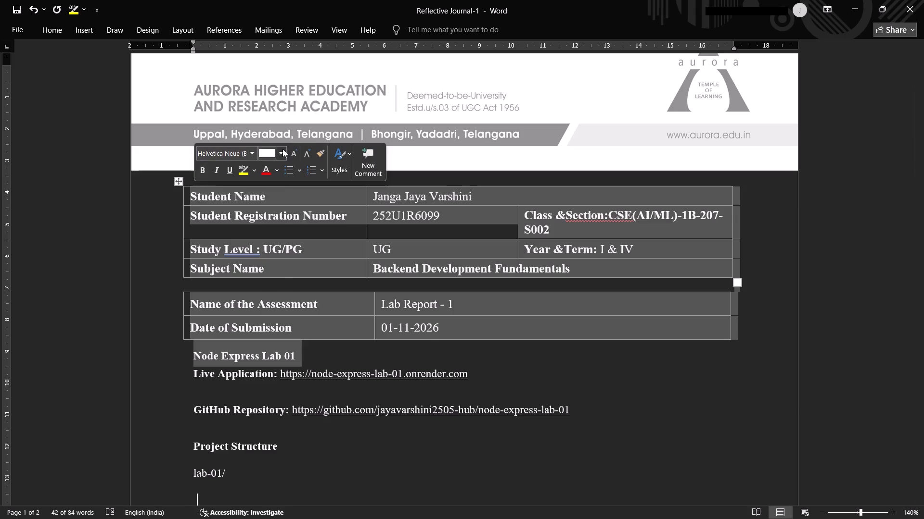
pyautogui.click(272, 188)
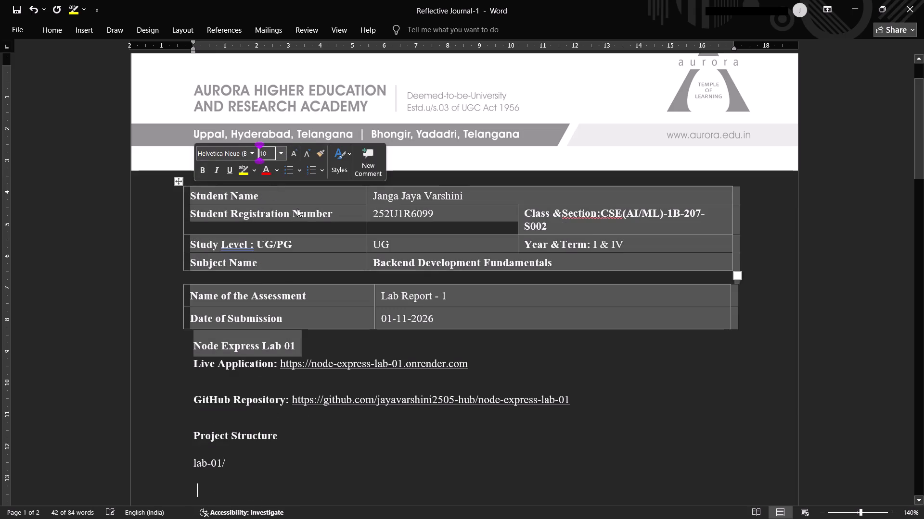
pyautogui.click(677, 424)
# Delete the empty paragraph after server.js that spills onto the second page.
pyautogui.scroll(-9, 677, 424)
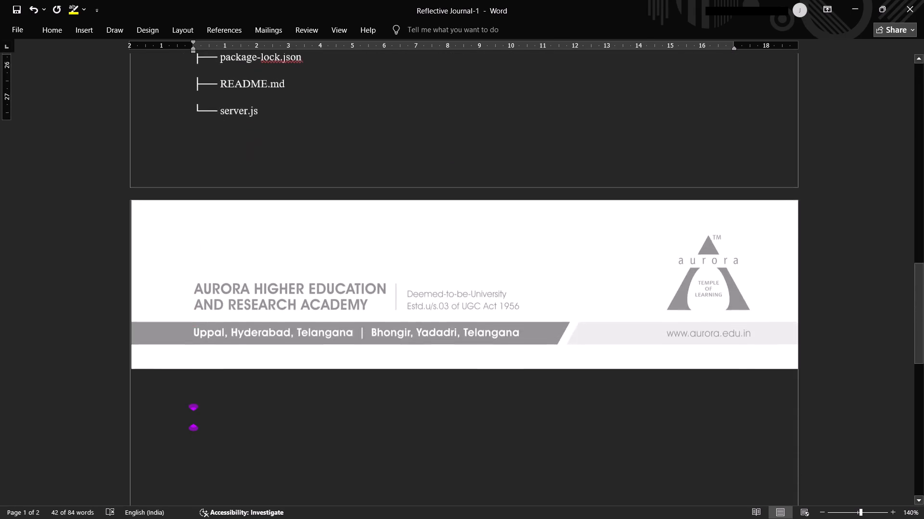
pyautogui.scroll(-1, 677, 424)
pyautogui.click(677, 424)
pyautogui.press('BackSpace')
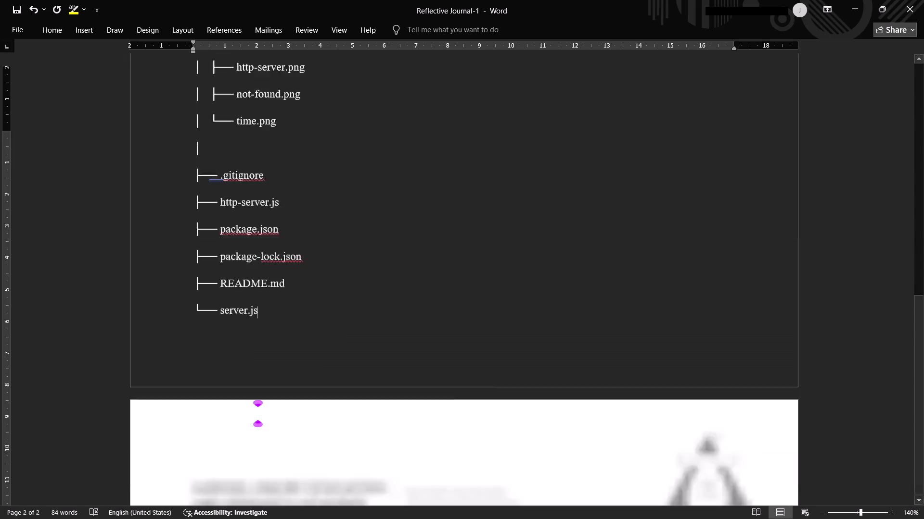
# Change the Year & Term entry in the student details table to II & II.
pyautogui.scroll(-3, 677, 424)
pyautogui.scroll(4, 677, 424)
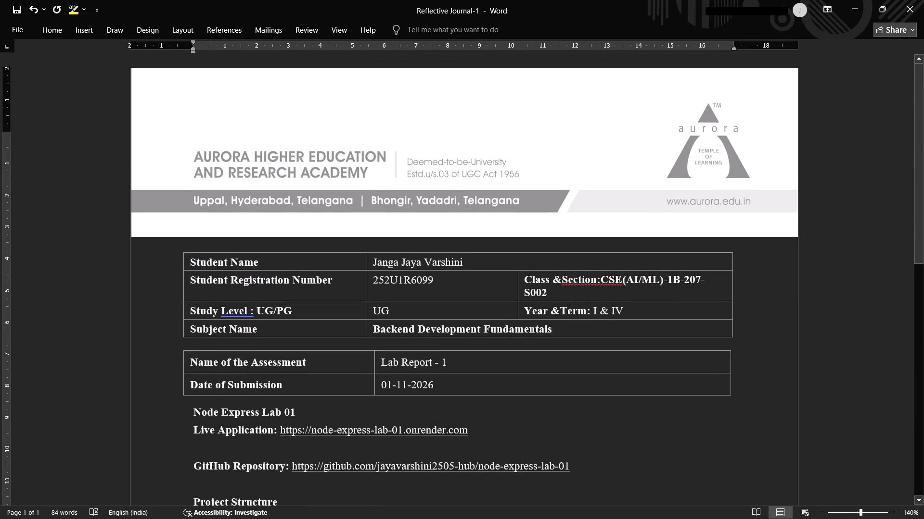
pyautogui.scroll(-1, 677, 424)
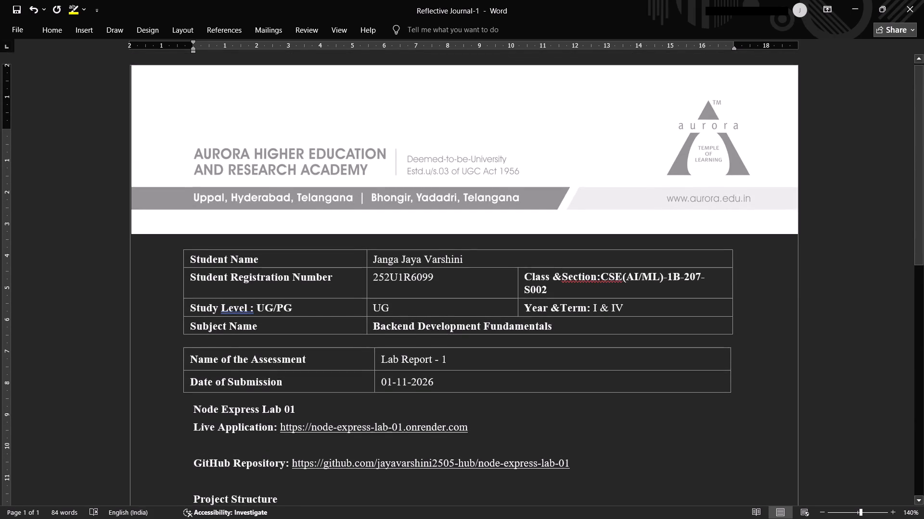
pyautogui.click(639, 308)
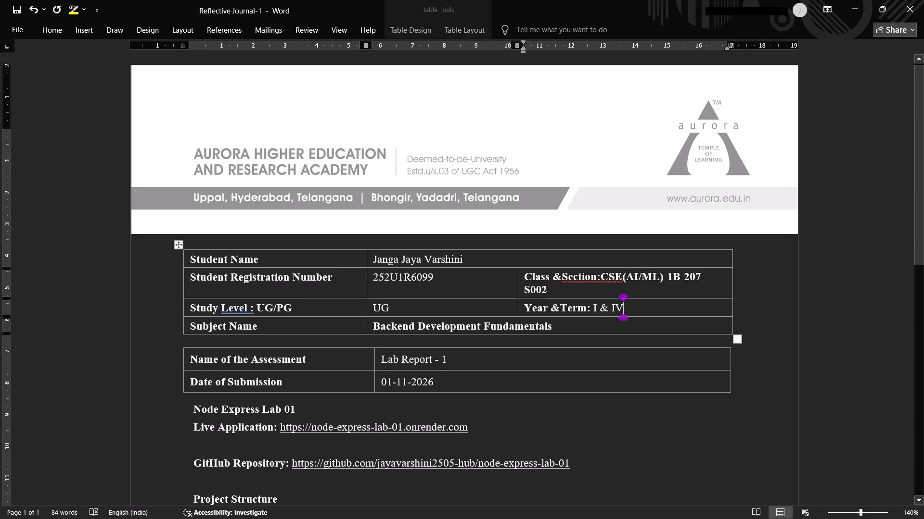
pyautogui.press('BackSpace')
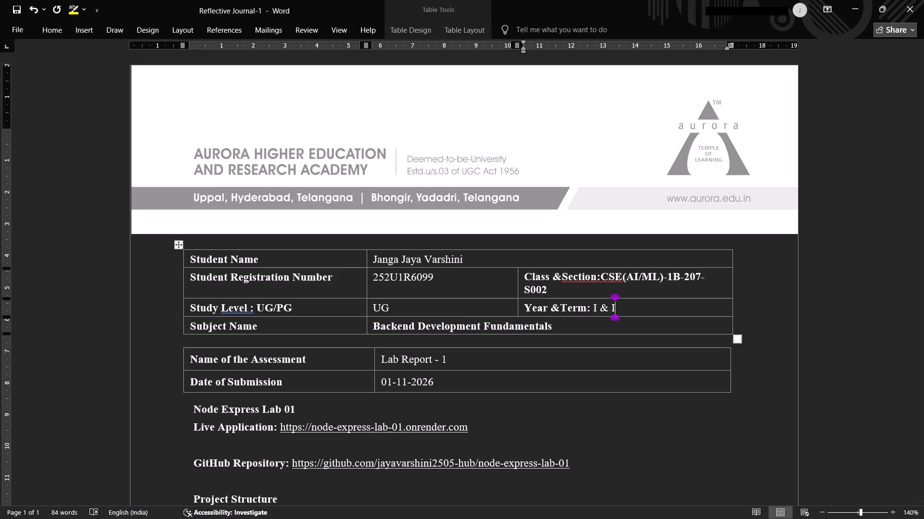
pyautogui.press('i')
pyautogui.press('BackSpace')
pyautogui.press('i')
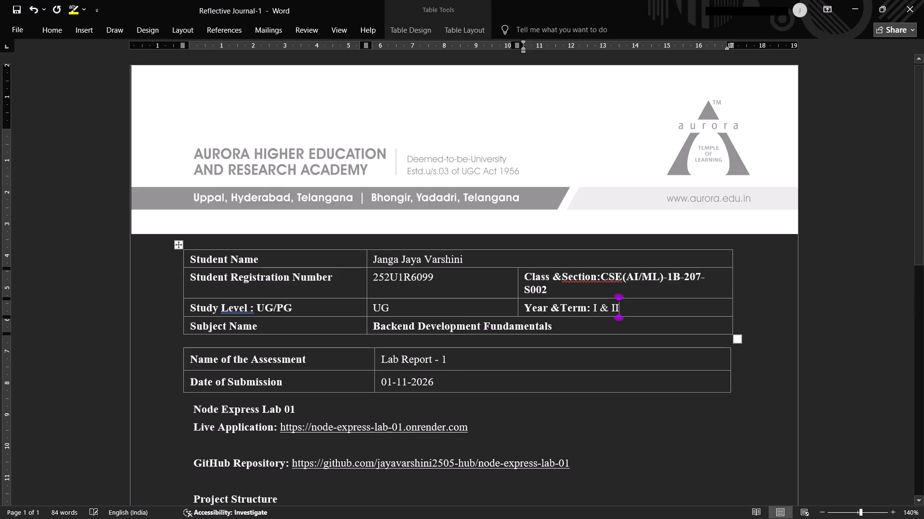
pyautogui.click(596, 307)
pyautogui.press('i')
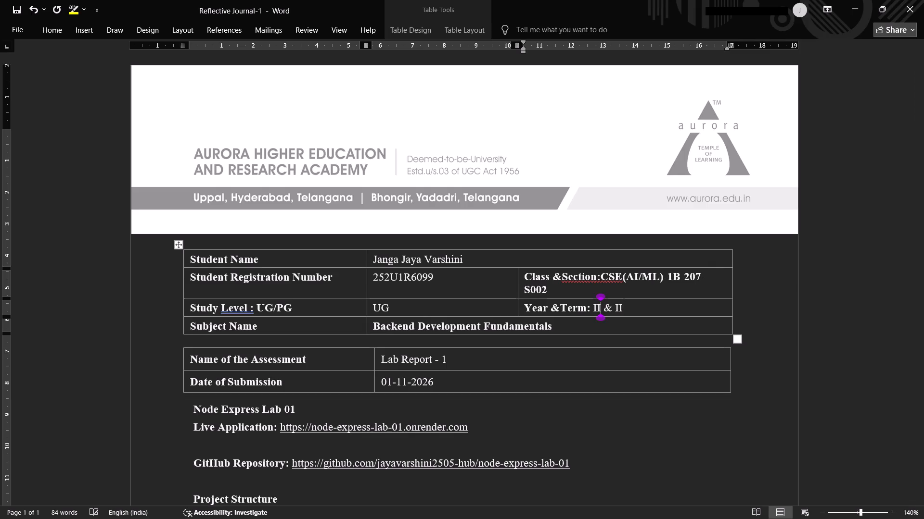
pyautogui.click(665, 447)
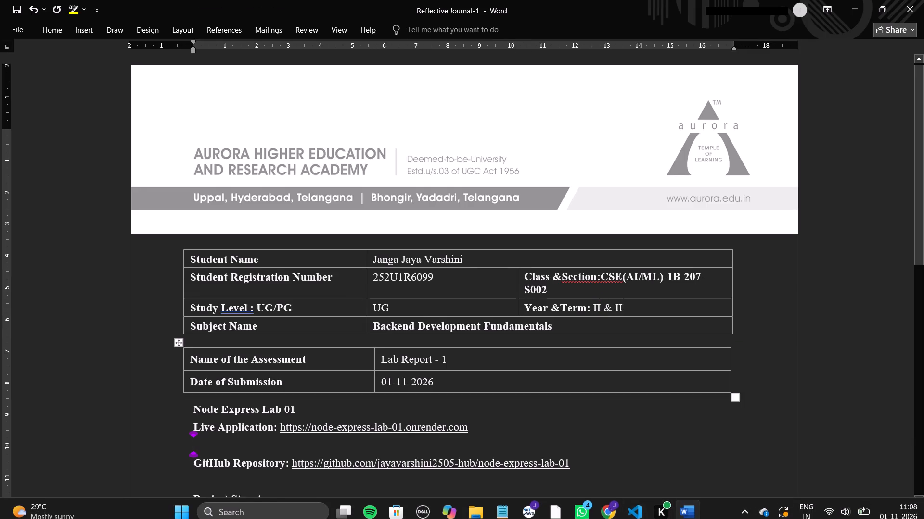
# Review the report from the header tables down to the end of the project file tree.
pyautogui.scroll(-2, 628, 356)
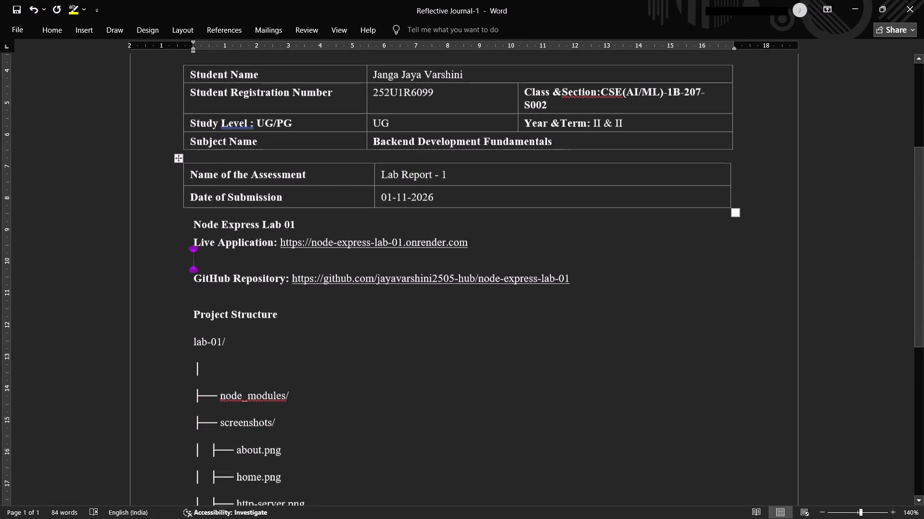
pyautogui.scroll(-3, 628, 356)
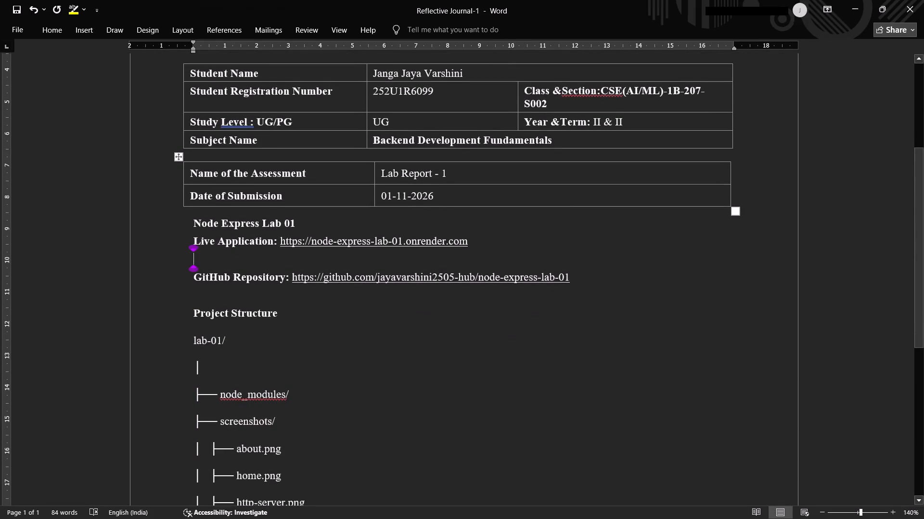
pyautogui.scroll(-8, 628, 356)
pyautogui.scroll(-17, 628, 356)
pyautogui.scroll(3, 628, 356)
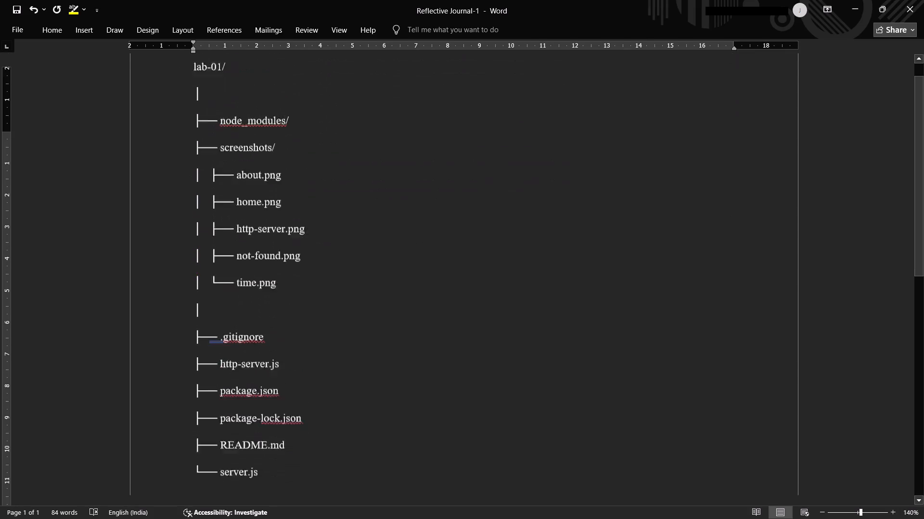
pyautogui.scroll(13, 628, 356)
pyautogui.scroll(13, 628, 356)
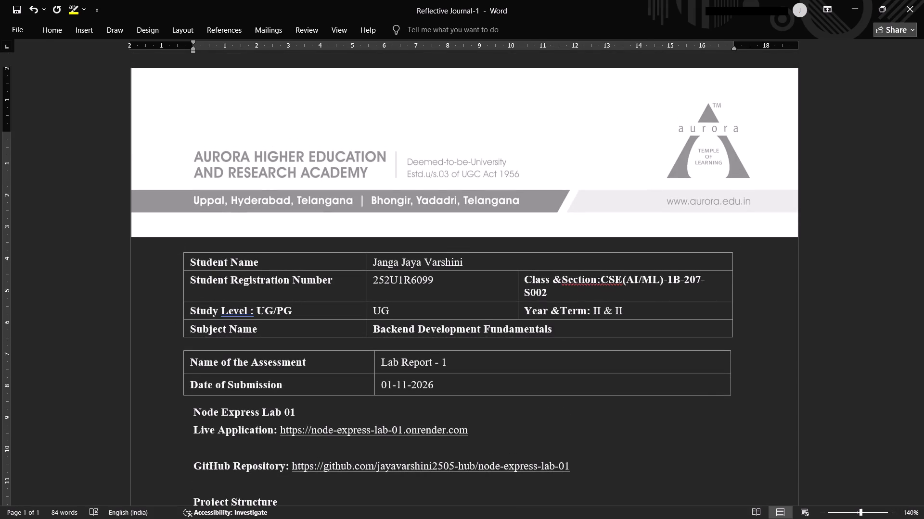
# Start saving the document as a copy, browse to term 2 > BACKEND > LAB, and check its "lab report 1" folder.
pyautogui.click(29, 28)
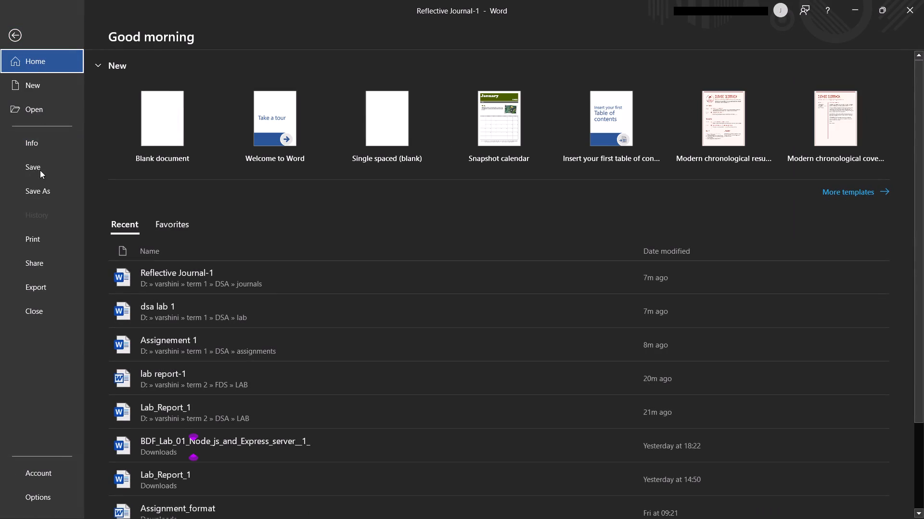
pyautogui.click(44, 188)
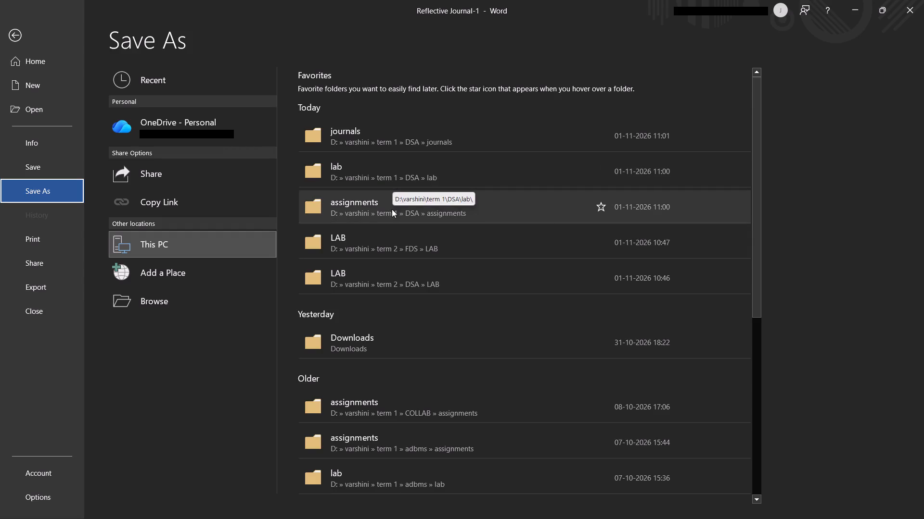
pyautogui.doubleClick(389, 228)
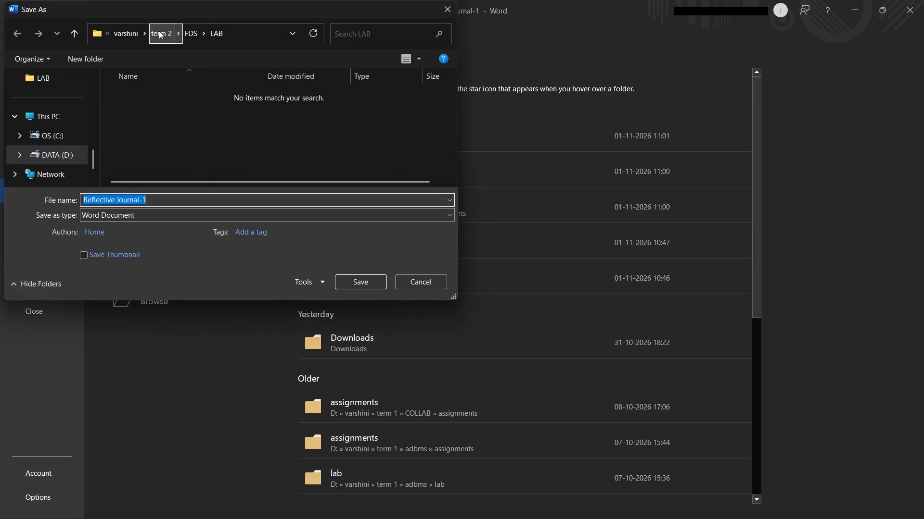
pyautogui.click(159, 31)
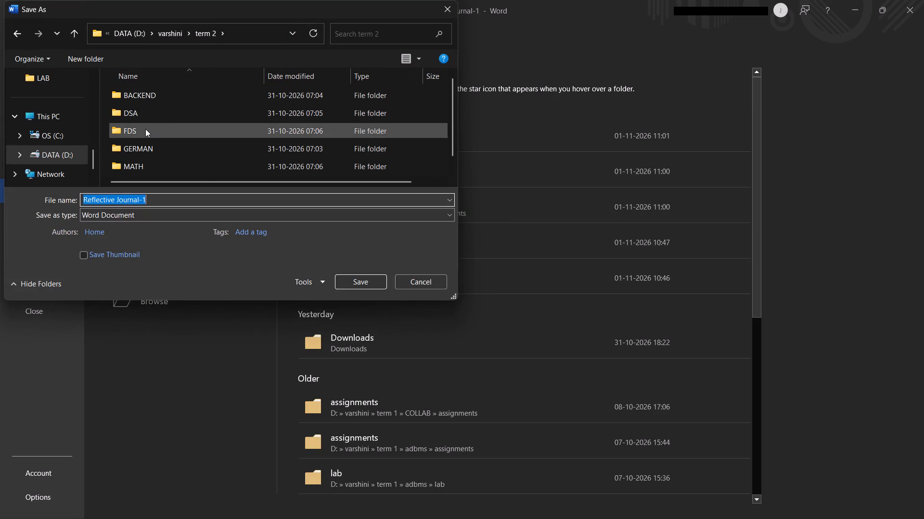
pyautogui.doubleClick(132, 91)
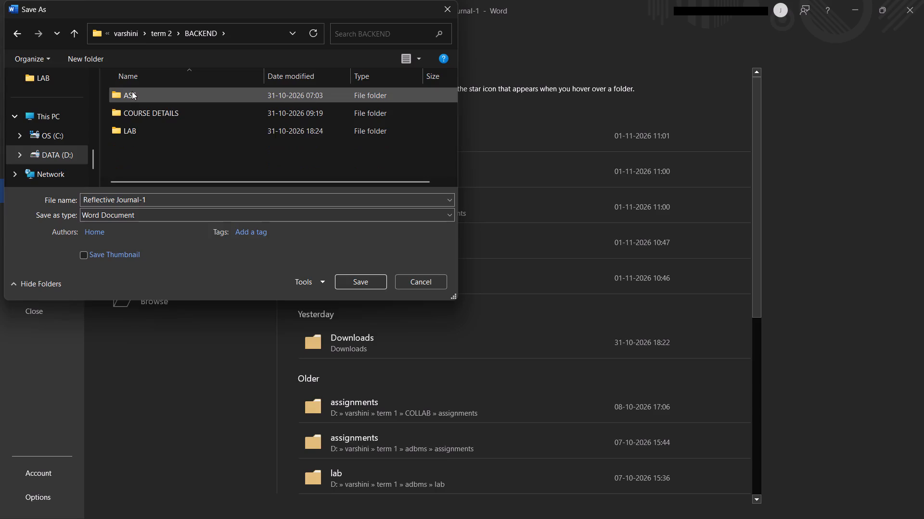
pyautogui.doubleClick(150, 132)
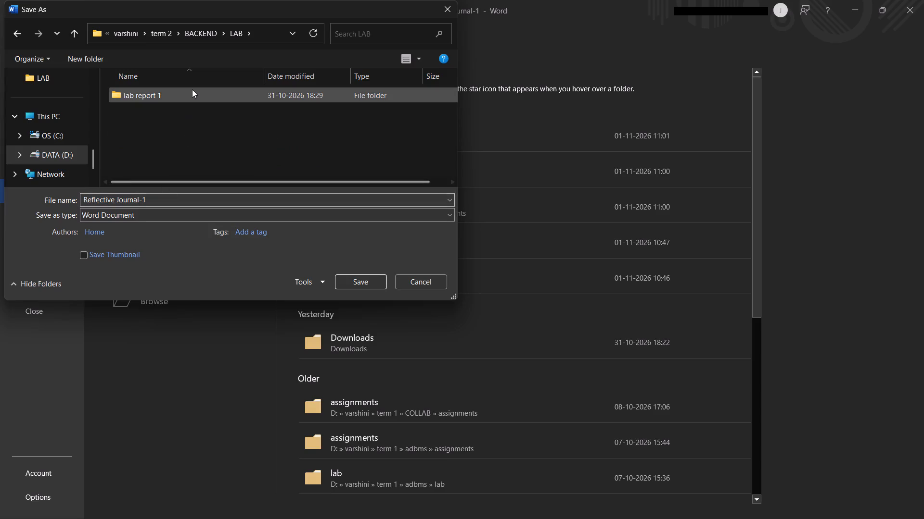
pyautogui.doubleClick(133, 89)
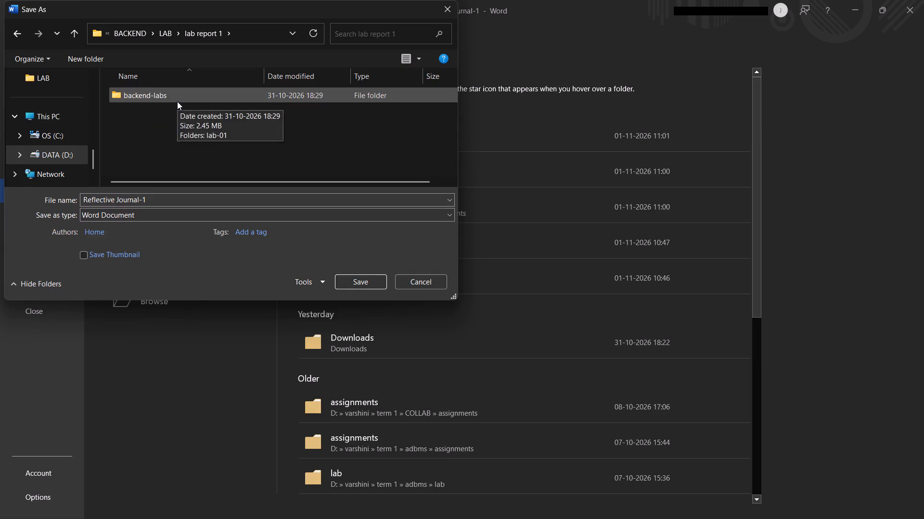
pyautogui.click(166, 37)
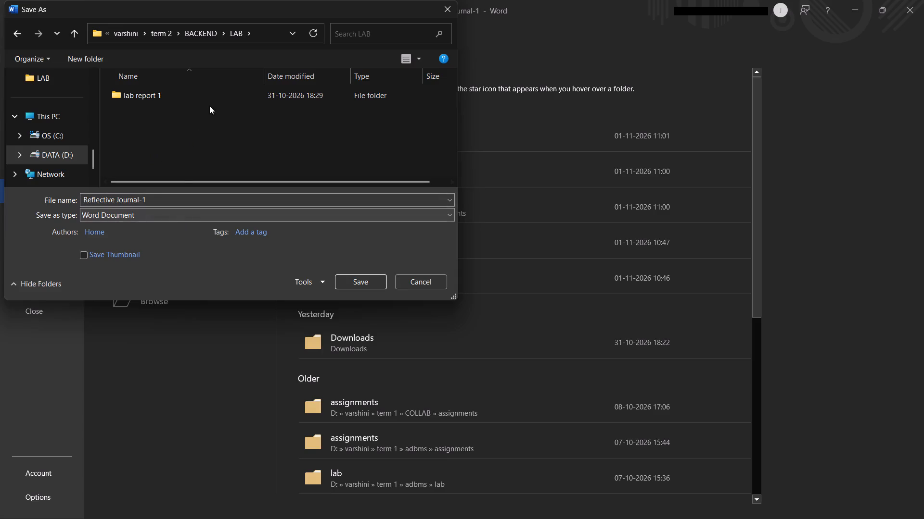
# Go back up to the BACKEND folder as the save location for the copy.
pyautogui.click(196, 33)
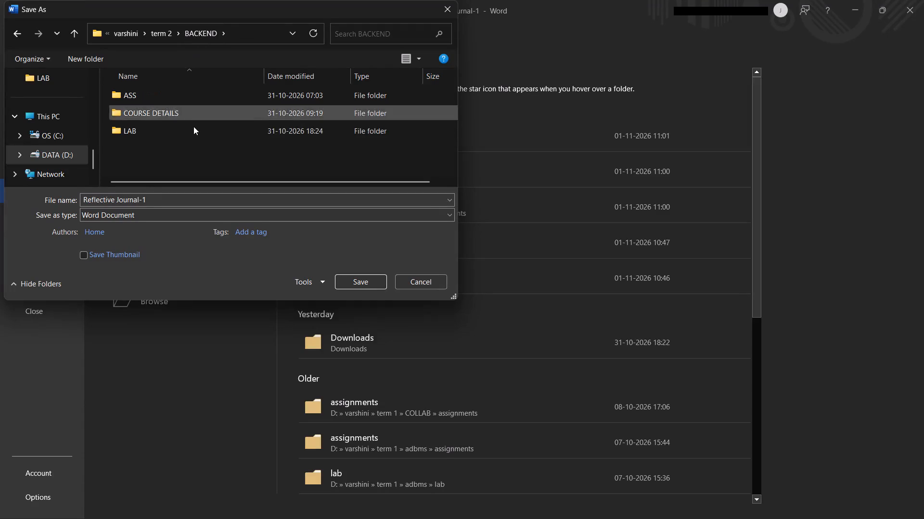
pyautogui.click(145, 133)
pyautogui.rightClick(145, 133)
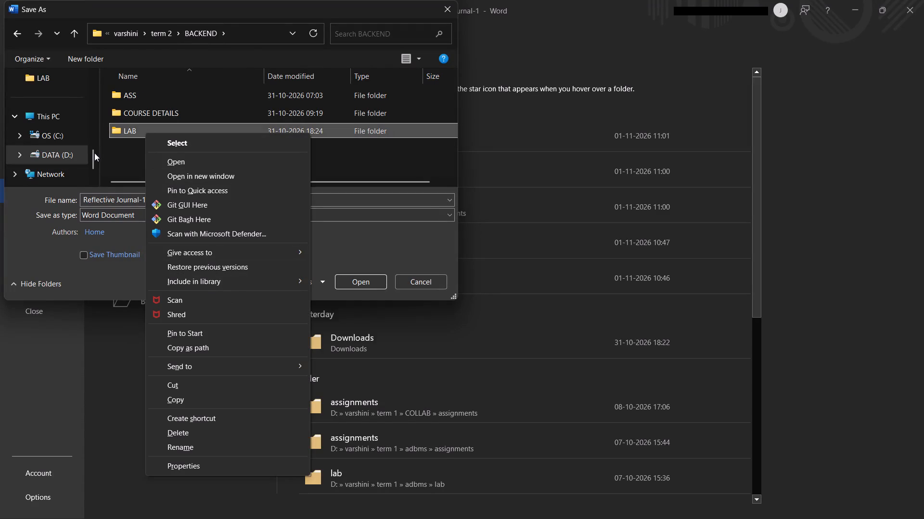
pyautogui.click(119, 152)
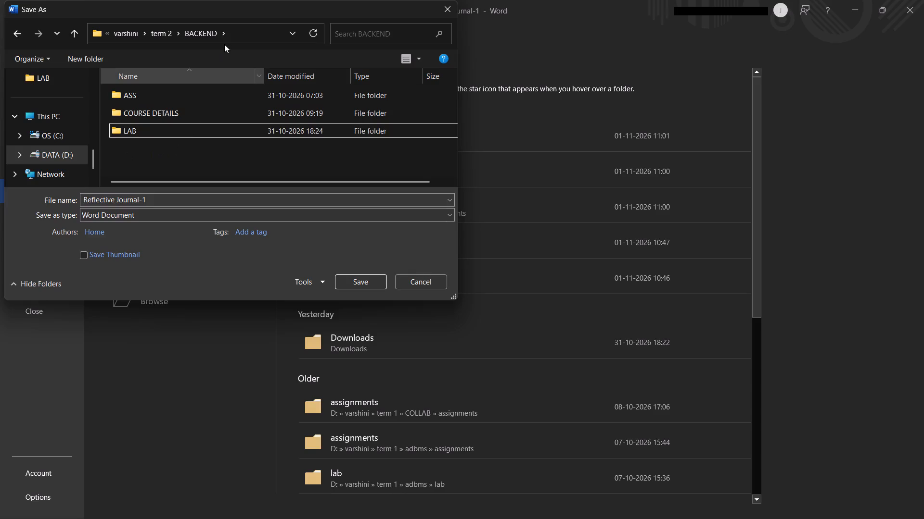
# Create a folder named LAB REPORTS inside BACKEND and open it as the save location.
pyautogui.click(197, 147)
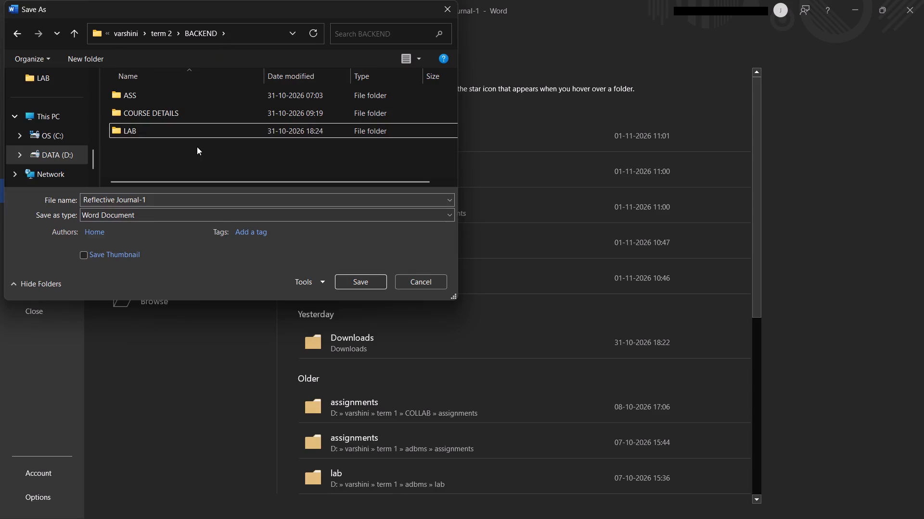
pyautogui.hotkey('ctrl', 'shift', 'n')
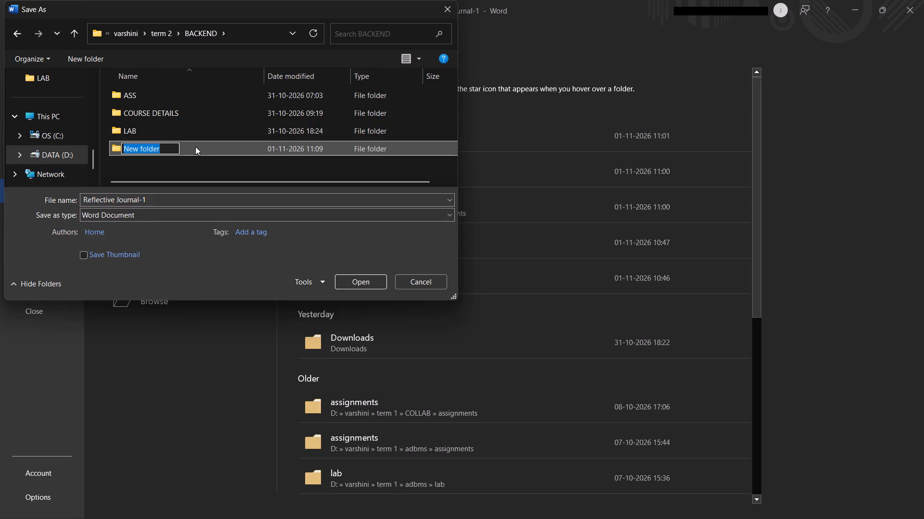
pyautogui.press('BackSpace')
pyautogui.write('LAB')
pyautogui.press('space')
pyautogui.write('REPORTS')
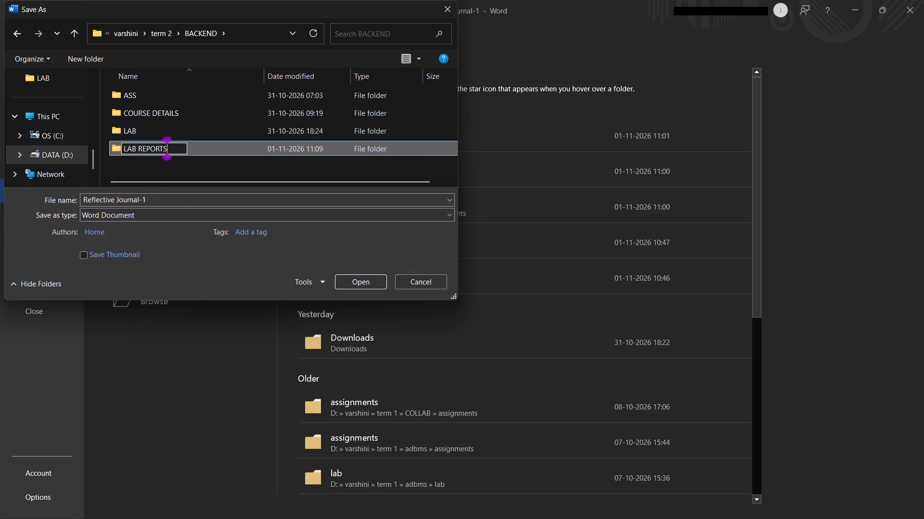
pyautogui.click(240, 148)
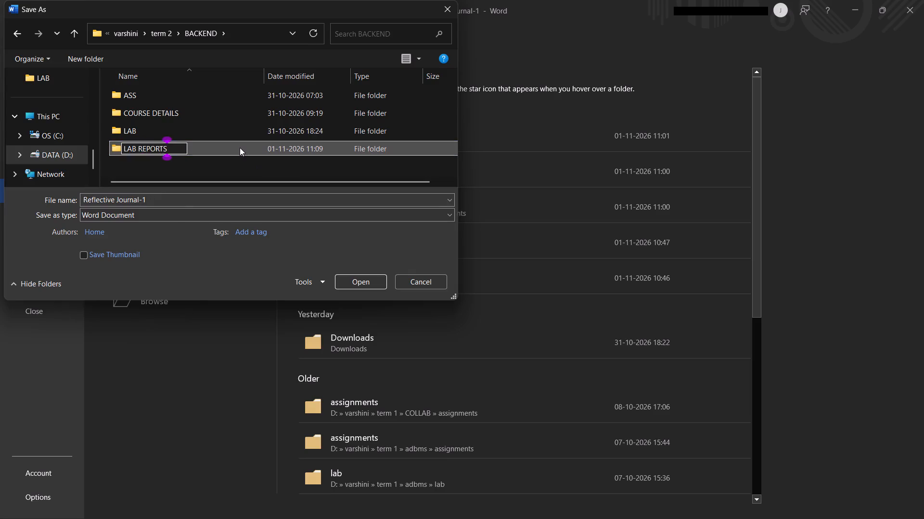
pyautogui.doubleClick(176, 148)
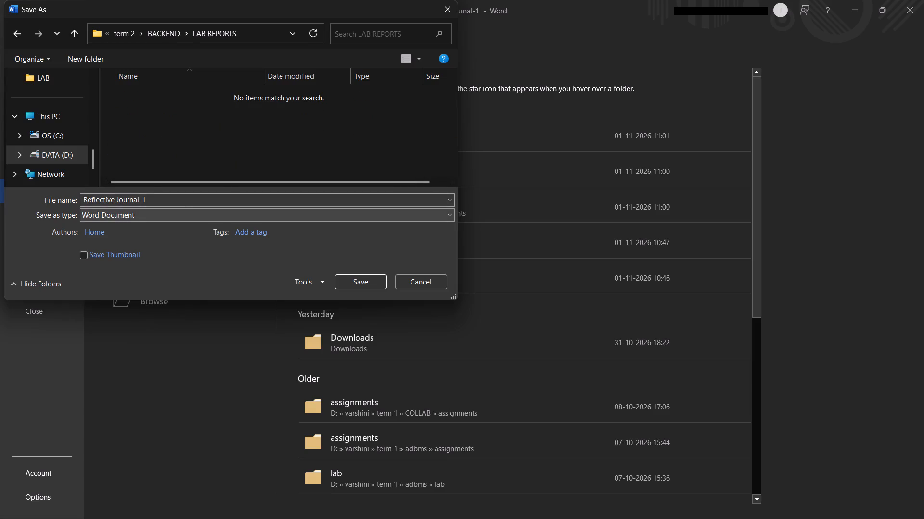
# Name the document copy "lab report-1" and save it as a Word Document in the LAB REPORTS folder.
pyautogui.click(154, 198)
pyautogui.press('BackSpace')
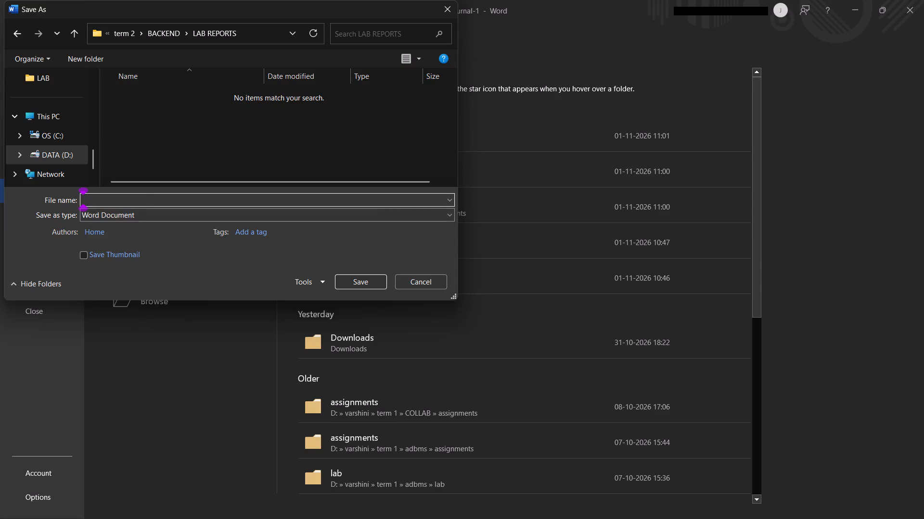
pyautogui.write('lAB')
pyautogui.press('space')
pyautogui.press('BackSpace')
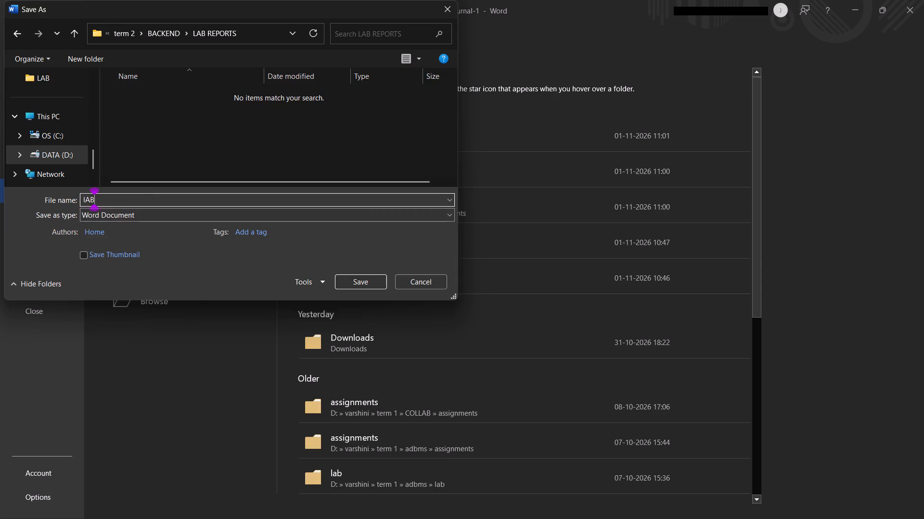
pyautogui.press('BackSpace')
pyautogui.press('BackSpace')
pyautogui.press('BackSpace')
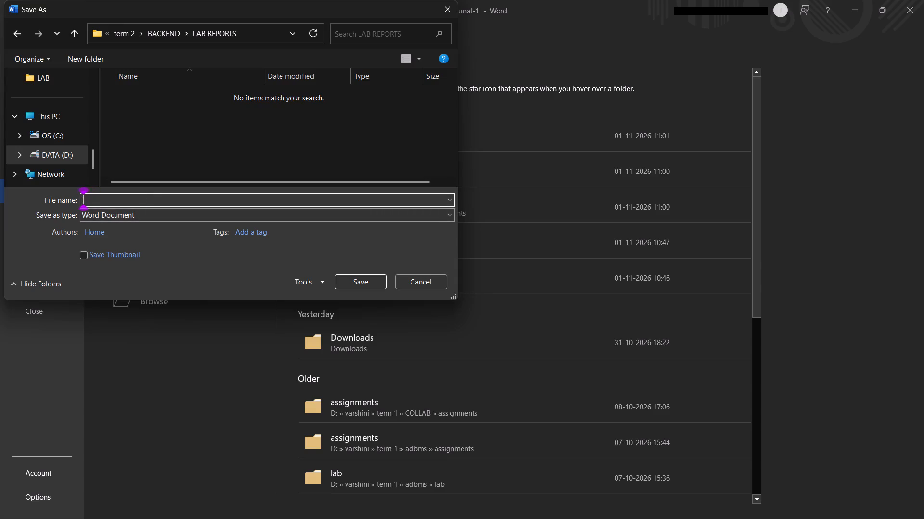
pyautogui.write('lab report')
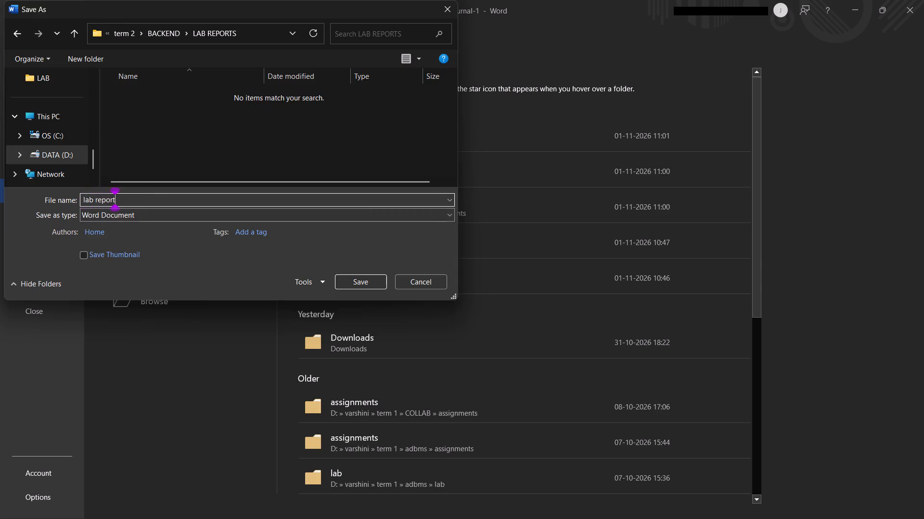
pyautogui.write('-2')
pyautogui.press('BackSpace')
pyautogui.press('1')
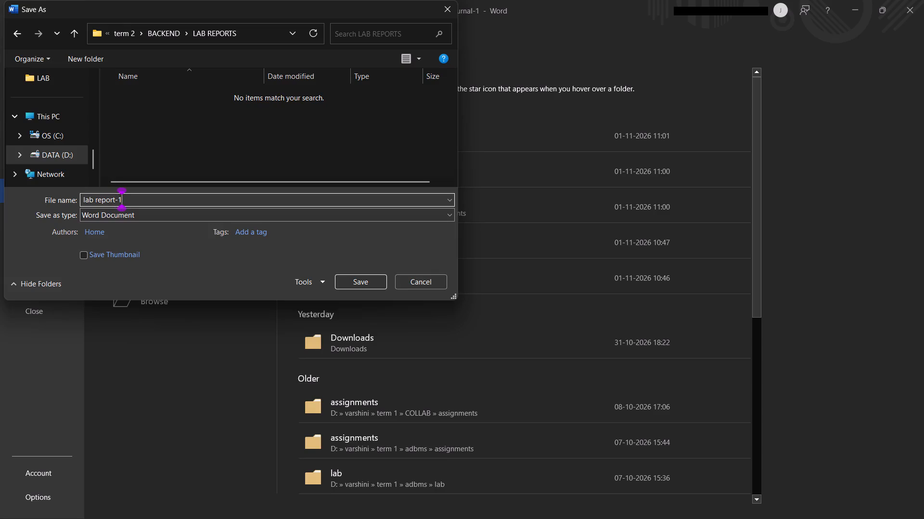
pyautogui.click(354, 276)
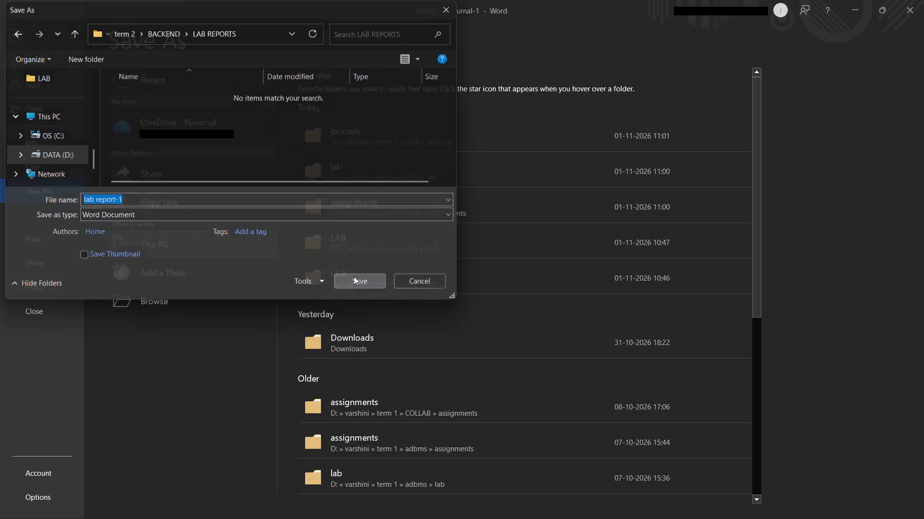
# Check the saved lab report-1 from top to bottom, then minimise and close its Word window.
pyautogui.scroll(-20, 428, 280)
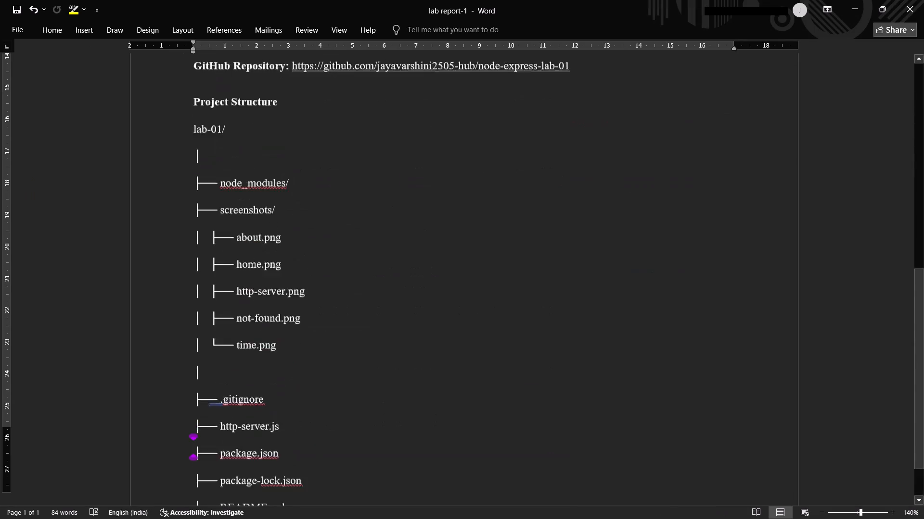
pyautogui.scroll(-20, 428, 280)
pyautogui.scroll(-1, 428, 280)
pyautogui.scroll(18, 428, 280)
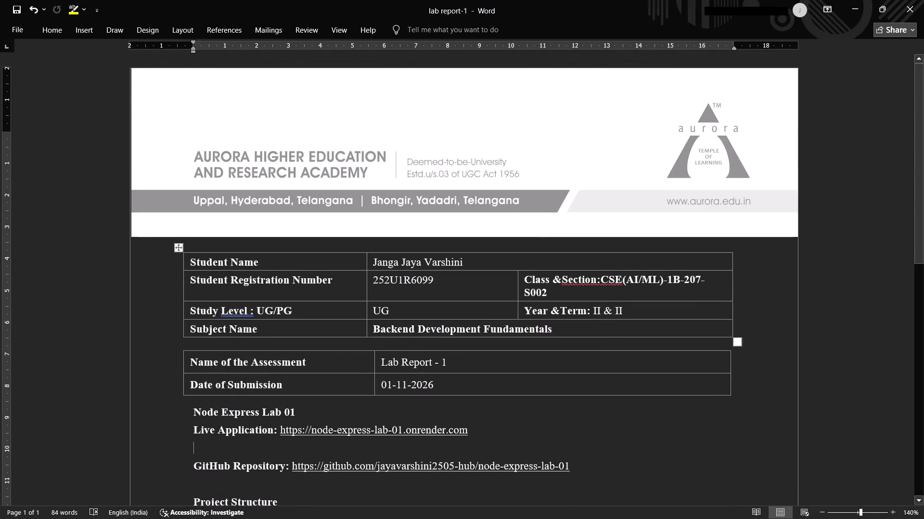
pyautogui.scroll(2, 428, 280)
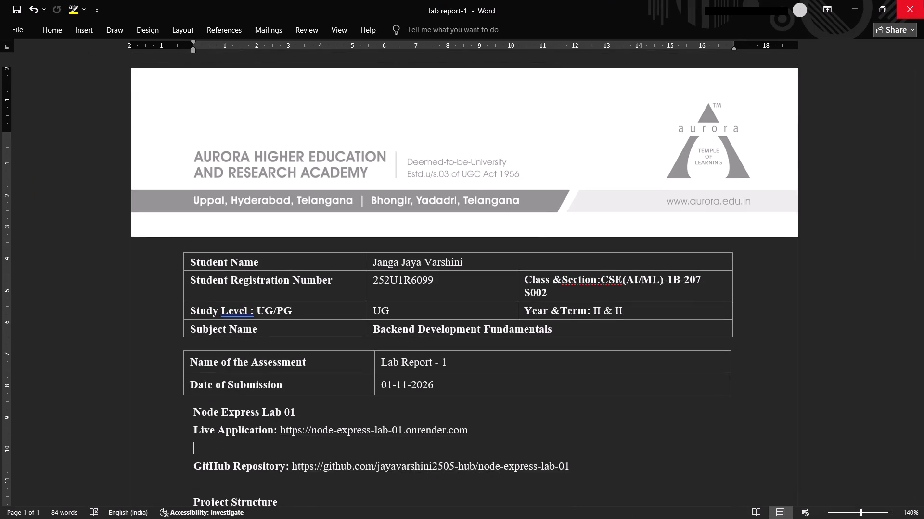
pyautogui.click(856, 3)
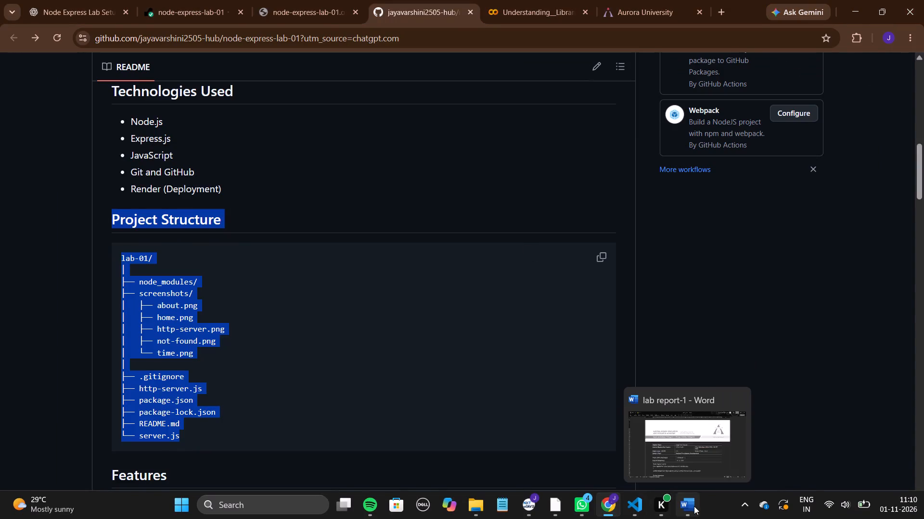
pyautogui.click(743, 400)
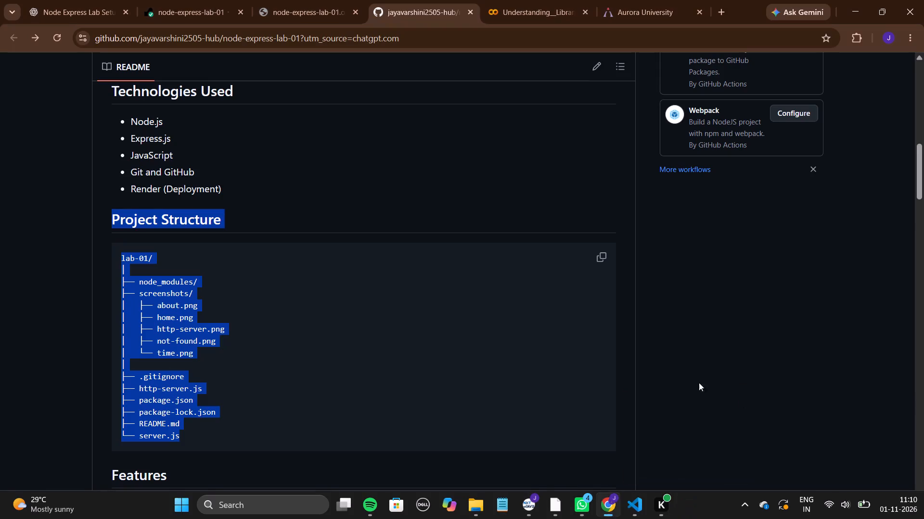
# Look through the node-express-lab-01 README on GitHub, including its API routes and local setup instructions.
pyautogui.scroll(4, 458, 361)
pyautogui.scroll(-8, 458, 361)
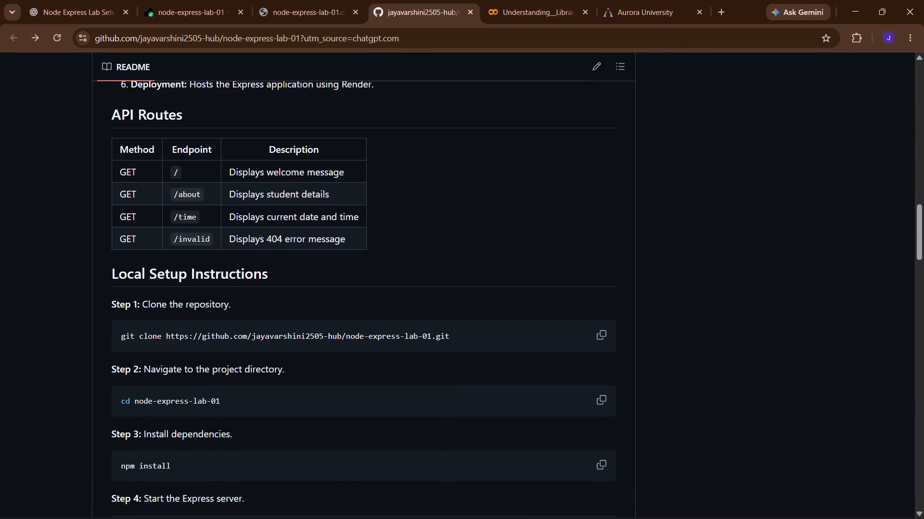
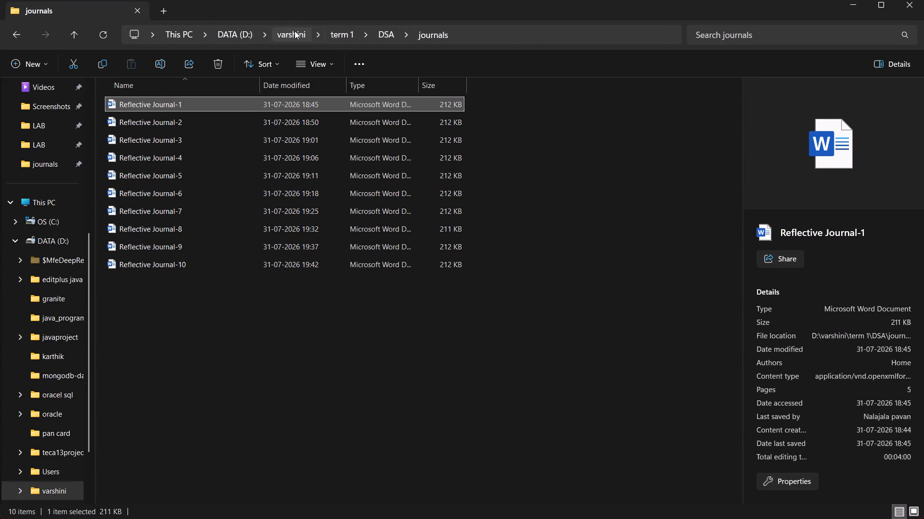
# Open the lab report-1 Word document from varshini > term 2 > BACKEND > LAB REPORTS.
pyautogui.click(337, 38)
pyautogui.click(295, 35)
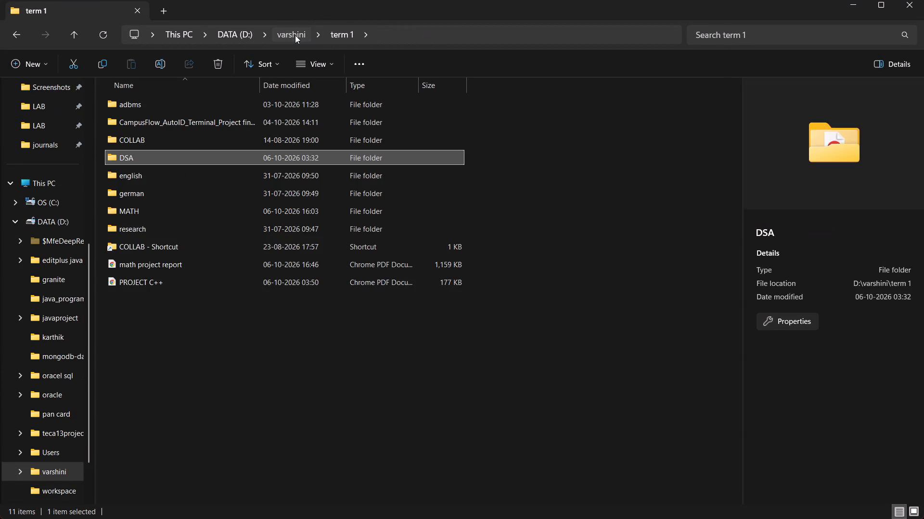
pyautogui.doubleClick(170, 283)
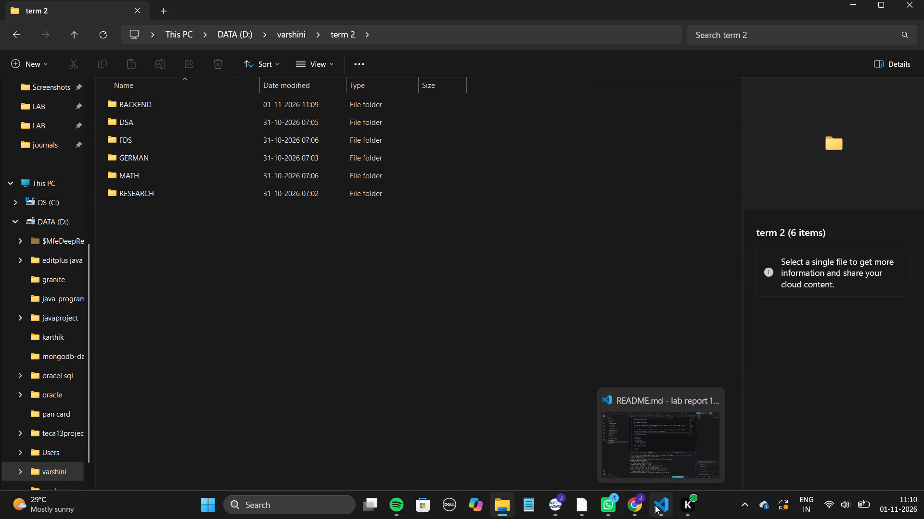
pyautogui.doubleClick(122, 103)
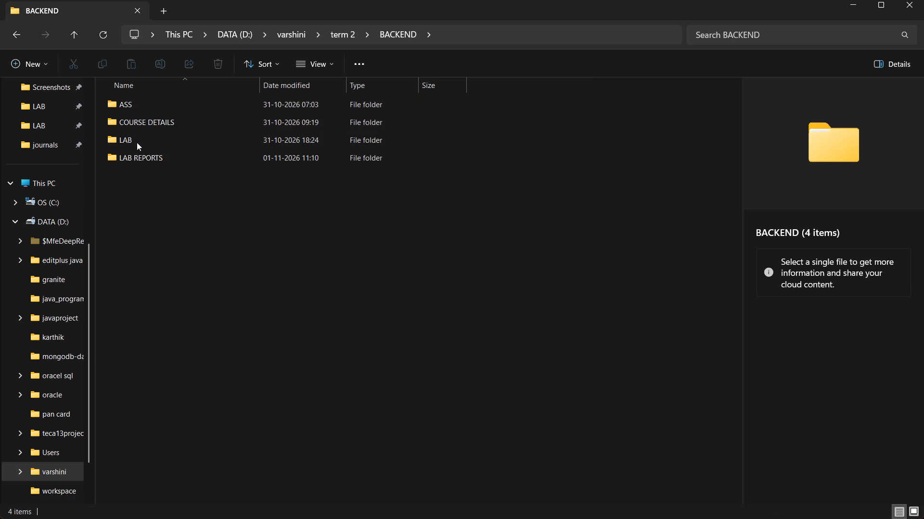
pyautogui.doubleClick(137, 142)
pyautogui.click(391, 28)
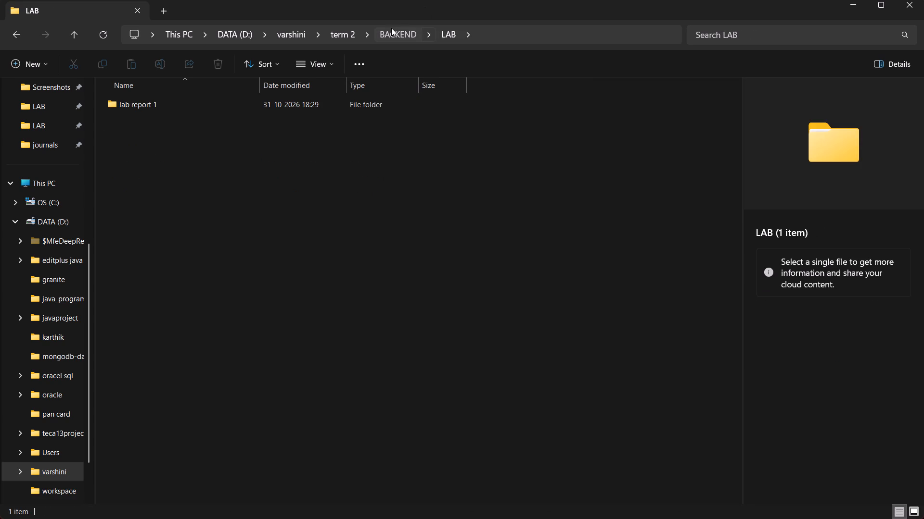
pyautogui.doubleClick(139, 154)
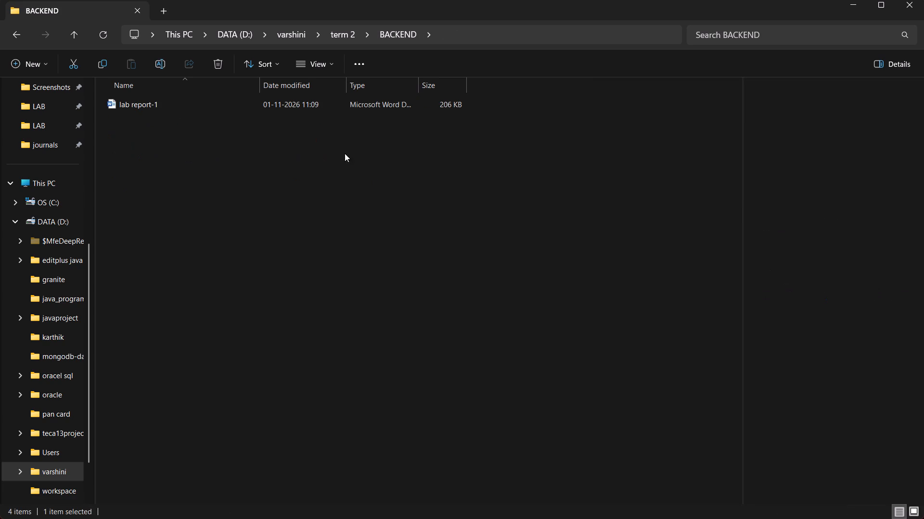
pyautogui.click(153, 102)
pyautogui.doubleClick(153, 102)
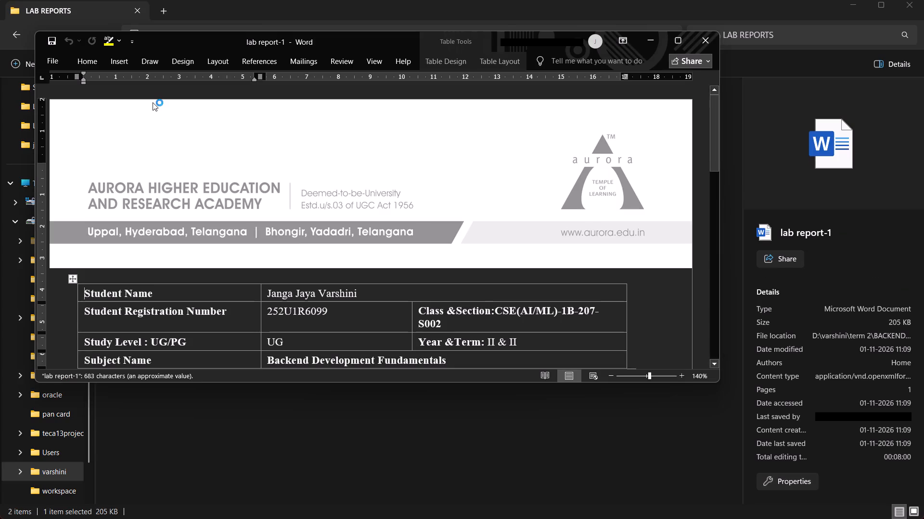
# Save lab report-1 as a PDF under the same name in the LAB REPORTS folder, and close the published PDF.
pyautogui.click(53, 40)
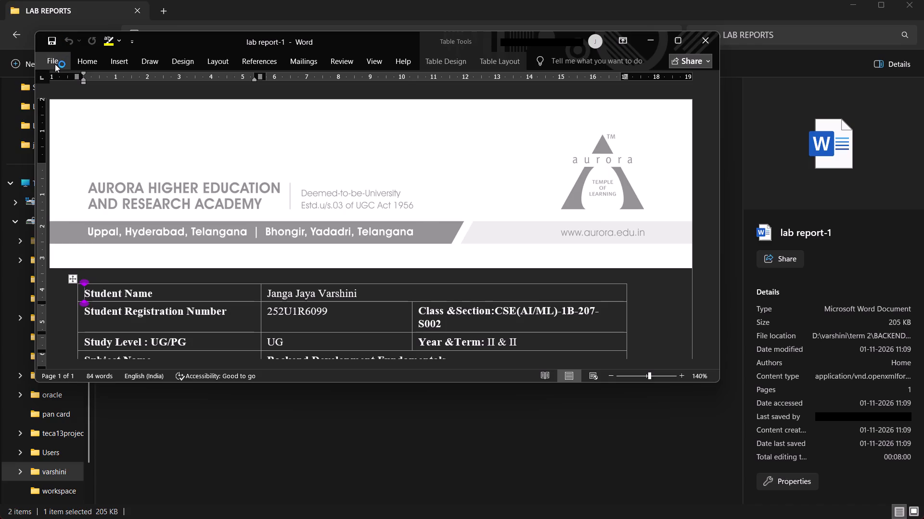
pyautogui.scroll(-8, 279, 209)
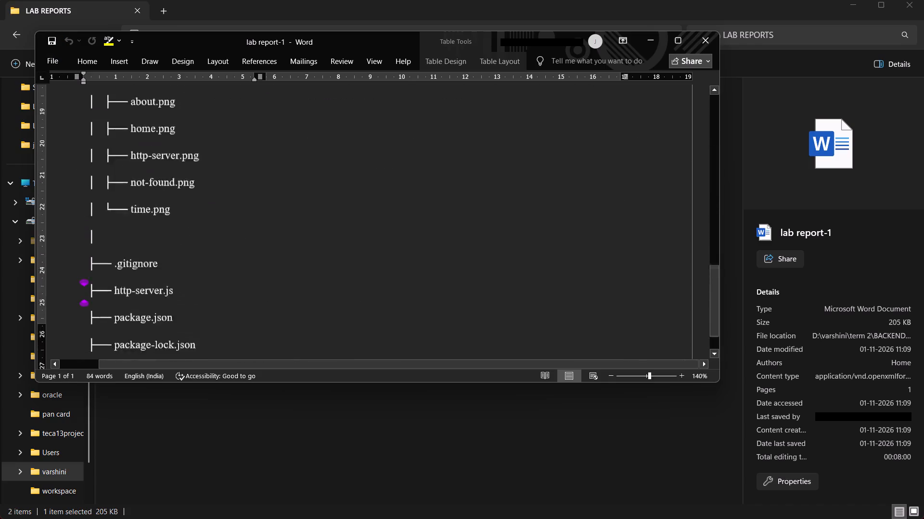
pyautogui.scroll(-6, 279, 209)
pyautogui.scroll(6, 279, 209)
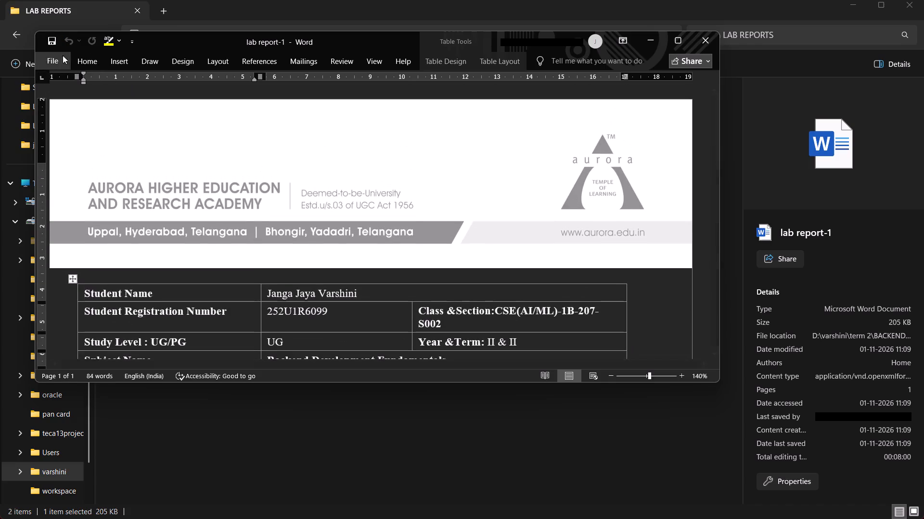
pyautogui.click(52, 61)
pyautogui.click(85, 227)
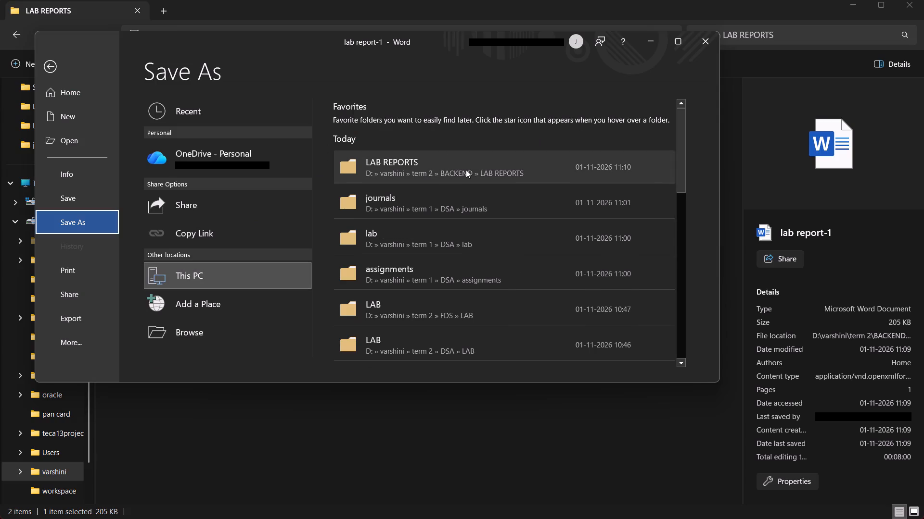
pyautogui.doubleClick(466, 170)
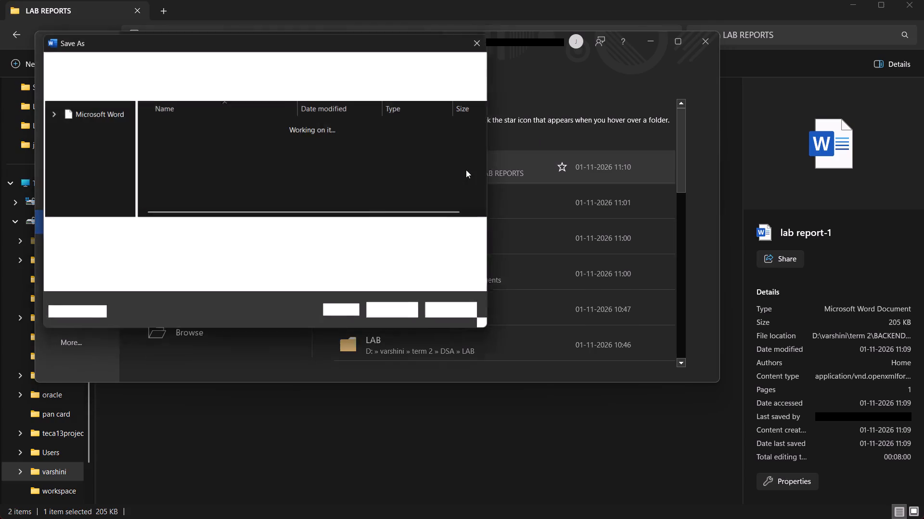
pyautogui.click(128, 245)
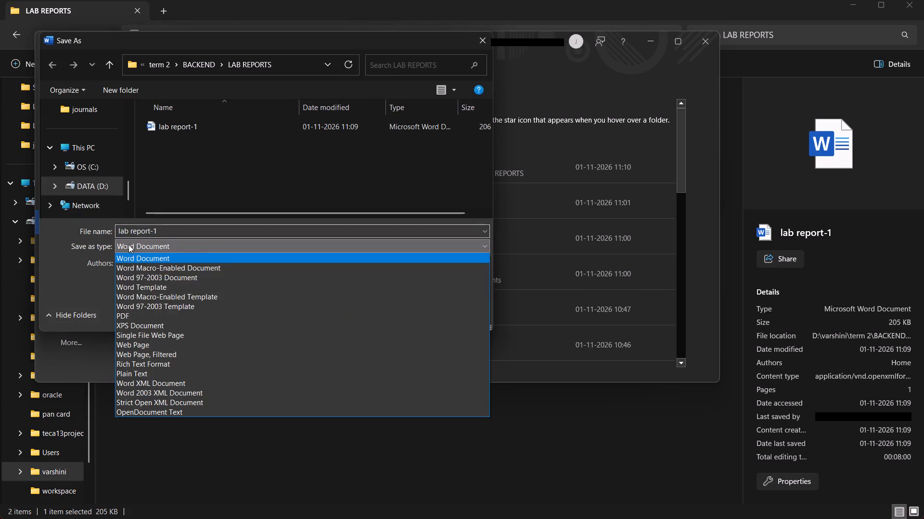
pyautogui.click(121, 312)
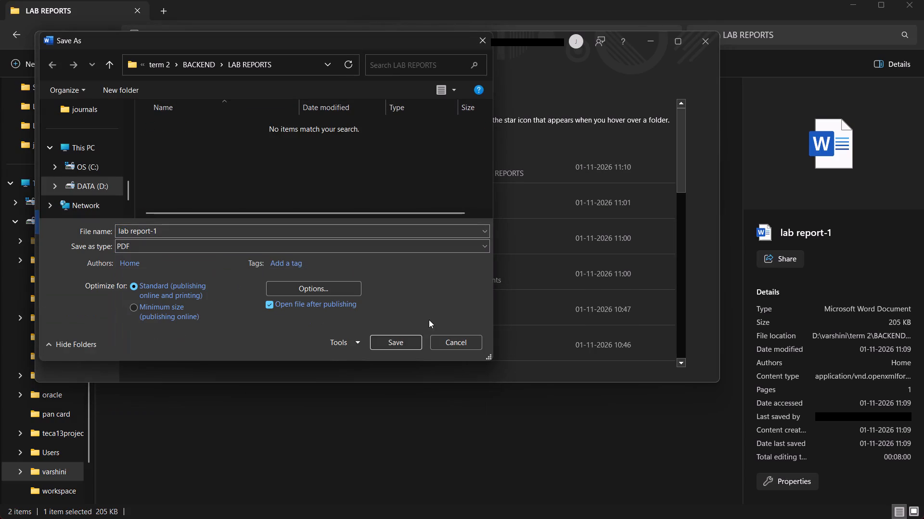
pyautogui.click(402, 345)
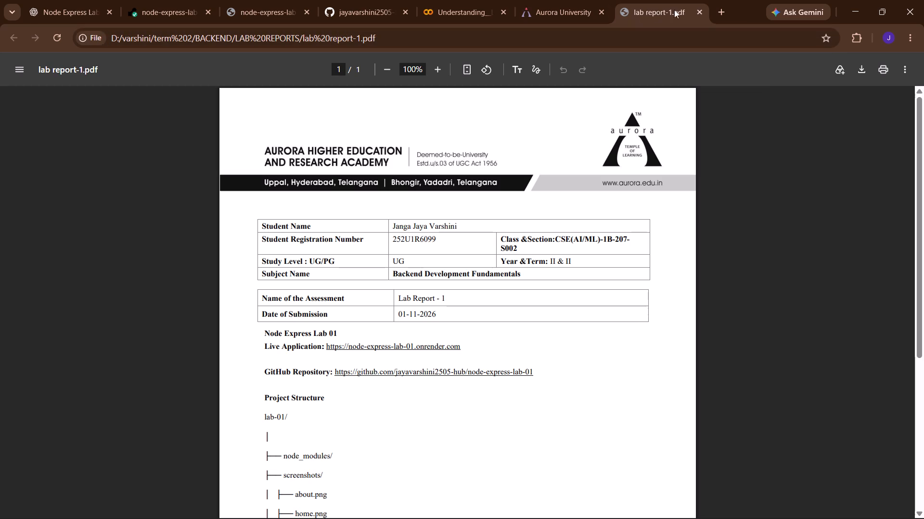
pyautogui.click(702, 11)
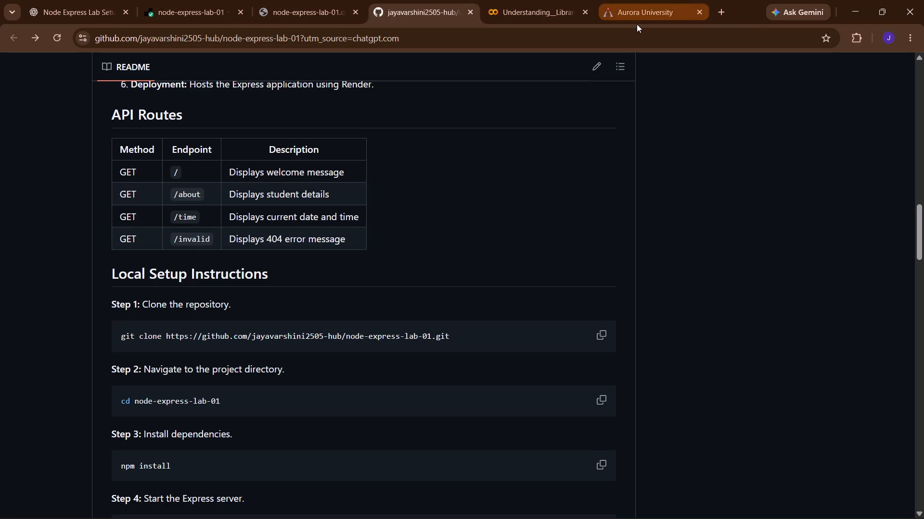
# On the Aurora University site, upload the lab report-1 PDF from BACKEND > LAB REPORTS to the Lab Report 1 assessment.
pyautogui.click(642, 15)
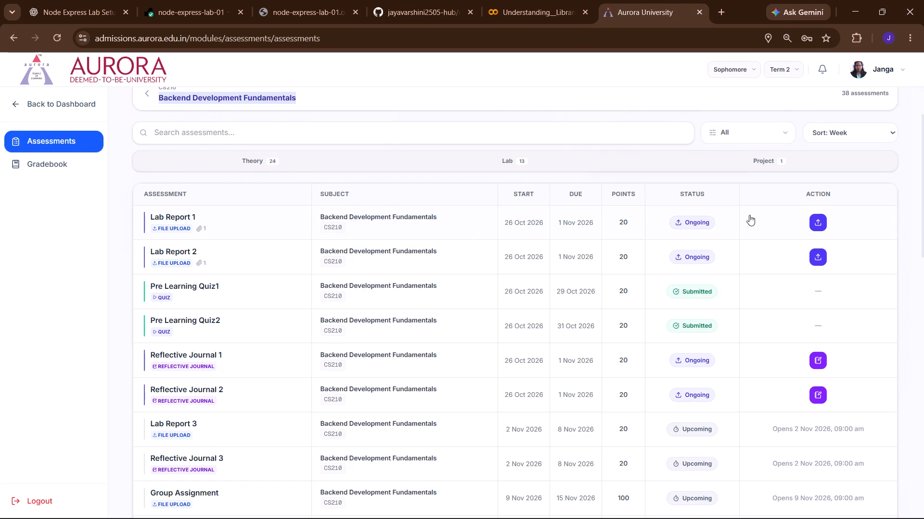
pyautogui.click(821, 227)
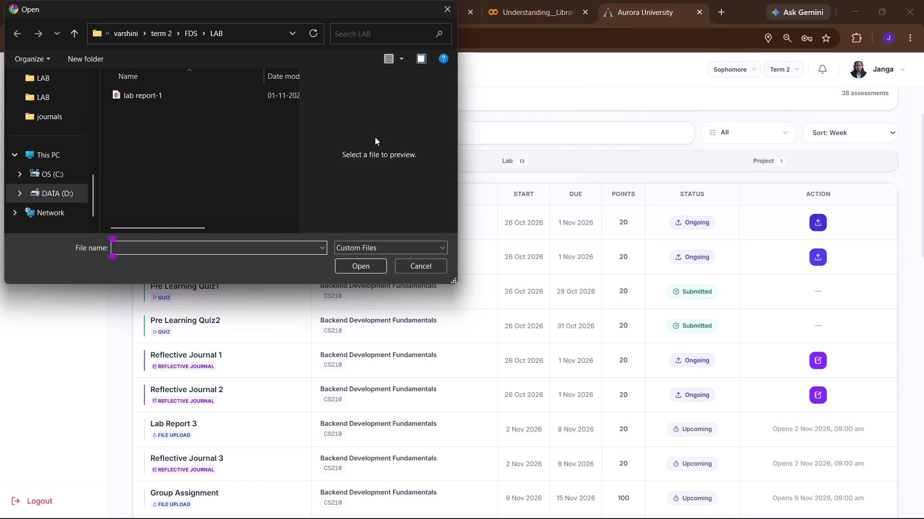
pyautogui.doubleClick(181, 103)
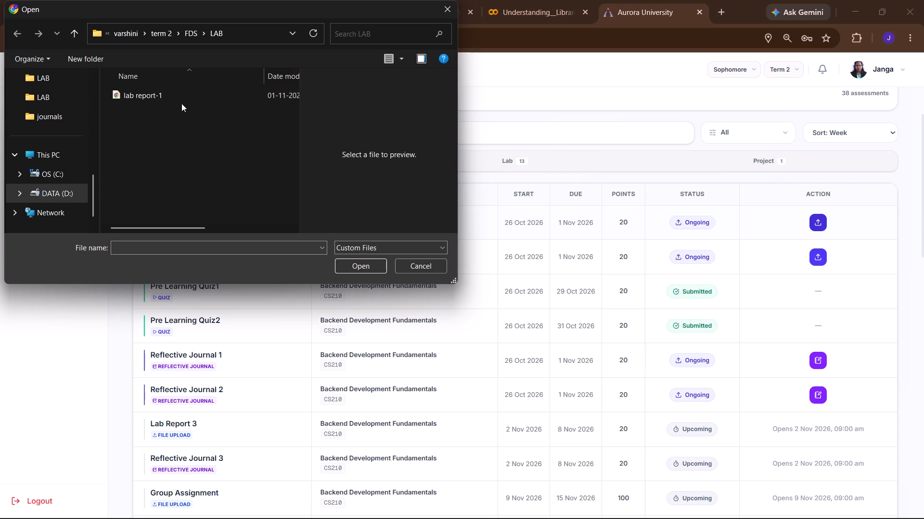
pyautogui.click(163, 33)
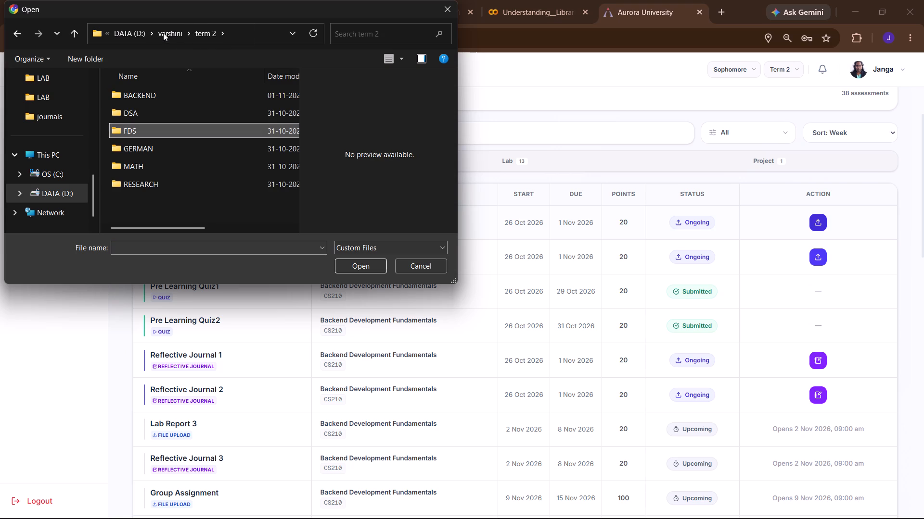
pyautogui.doubleClick(161, 89)
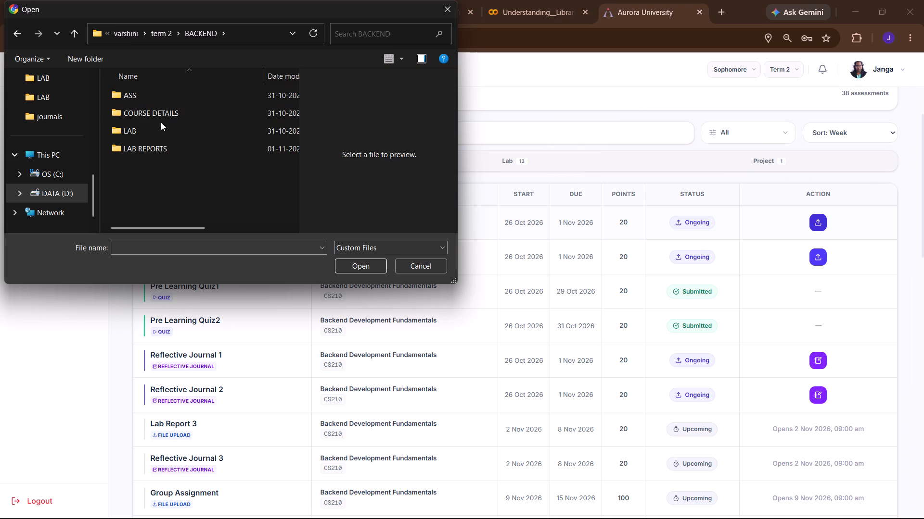
pyautogui.click(159, 148)
pyautogui.doubleClick(159, 148)
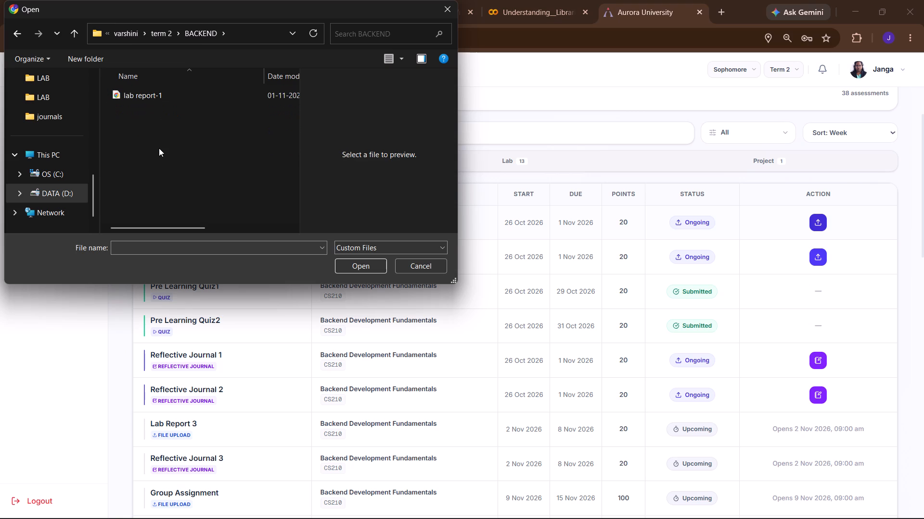
pyautogui.tripleClick(179, 94)
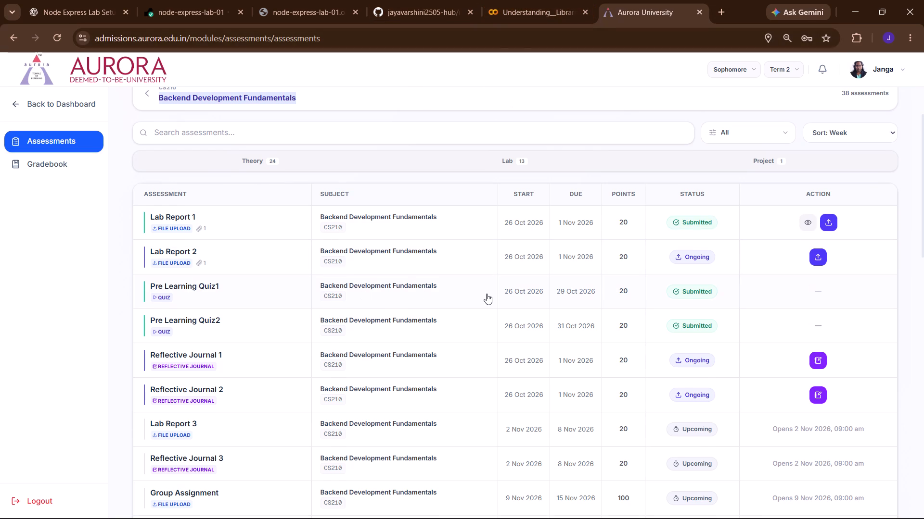
# Look through the Understanding__Libraries notebook in Colab from top to bottom.
pyautogui.scroll(-1, 487, 294)
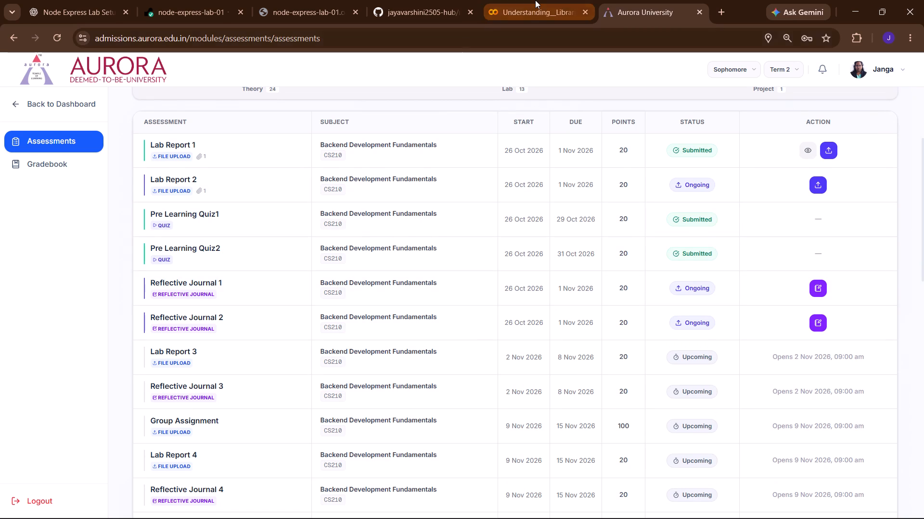
pyautogui.click(535, 0)
pyautogui.scroll(1, 453, 374)
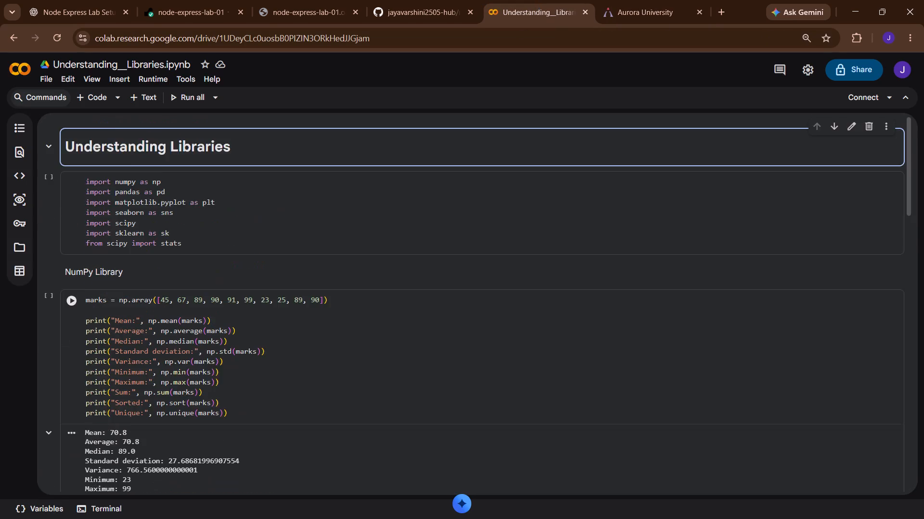
pyautogui.scroll(-19, 453, 374)
pyautogui.scroll(4, 453, 374)
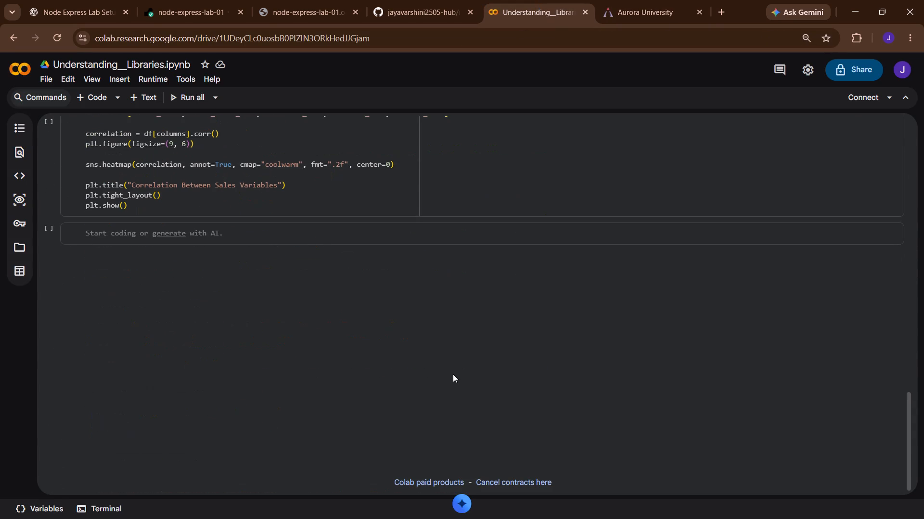
pyautogui.scroll(5, 453, 374)
# Look through the node-express-lab-01 GitHub repository, including the README's route screenshots and the file list.
pyautogui.click(425, 14)
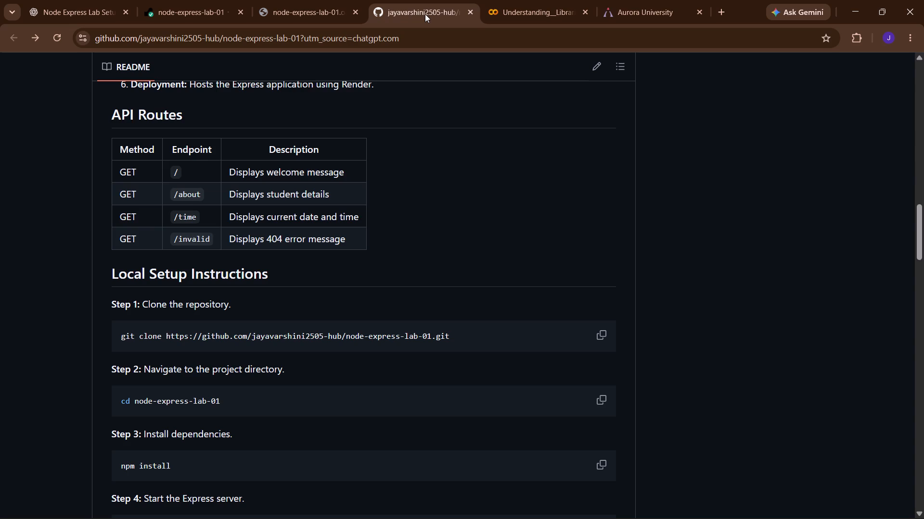
pyautogui.scroll(-10, 421, 309)
pyautogui.scroll(6, 421, 309)
pyautogui.scroll(-13, 421, 309)
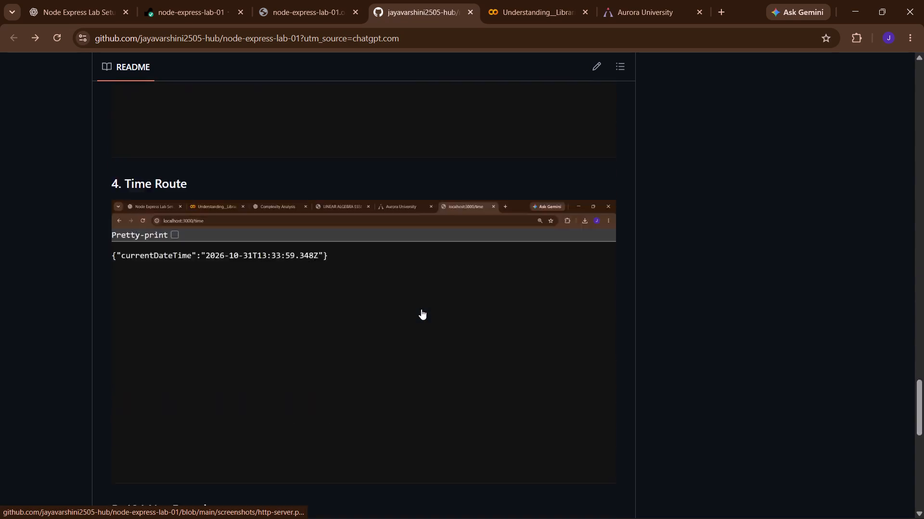
pyautogui.scroll(-9, 421, 309)
pyautogui.scroll(20, 421, 309)
pyautogui.scroll(6, 421, 309)
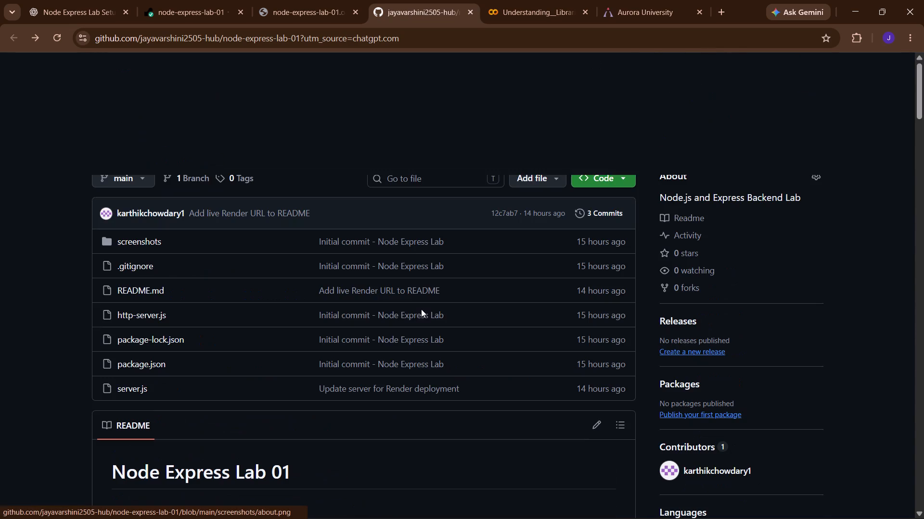
pyautogui.scroll(5, 421, 309)
# Close the GitHub repository, the live application's about page and the remaining node-express-lab-01 page.
pyautogui.click(473, 12)
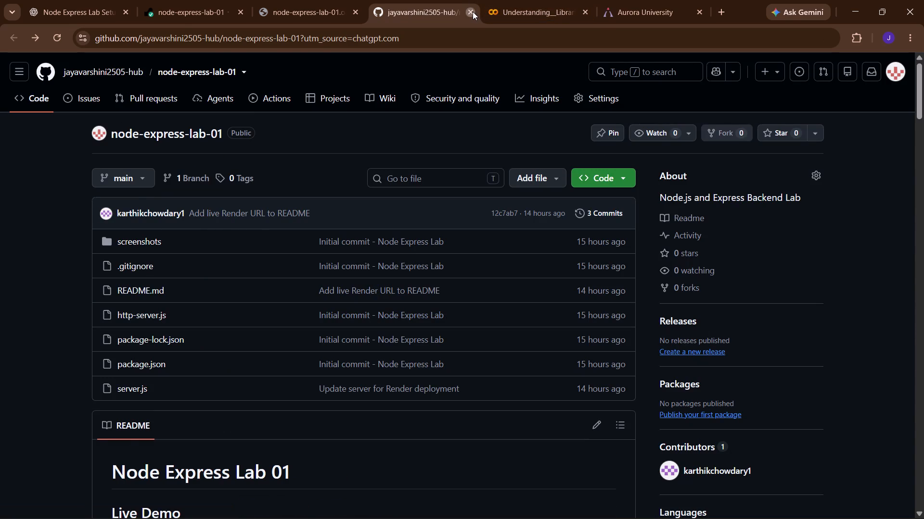
pyautogui.click(289, 5)
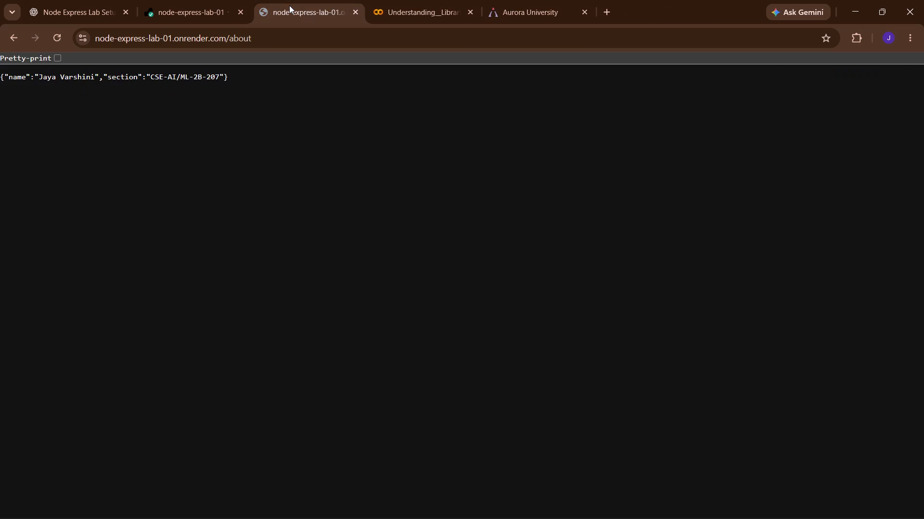
pyautogui.click(358, 6)
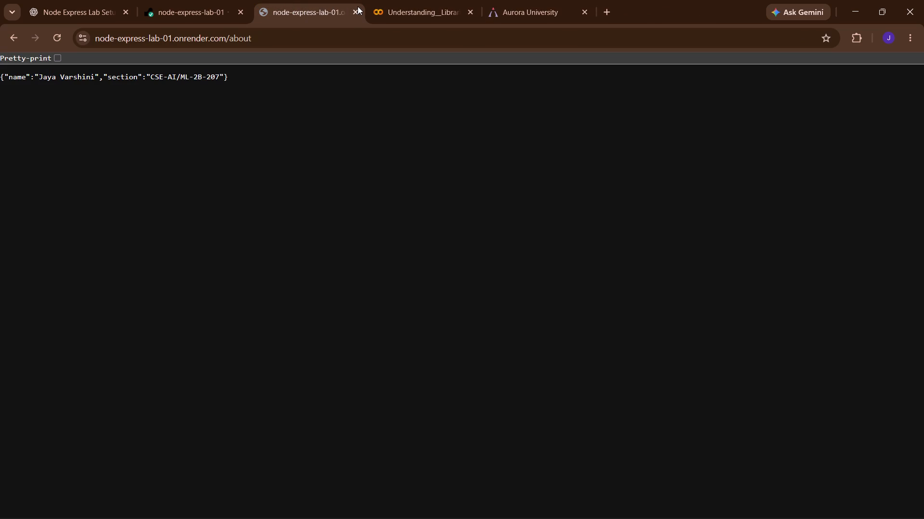
pyautogui.click(353, 11)
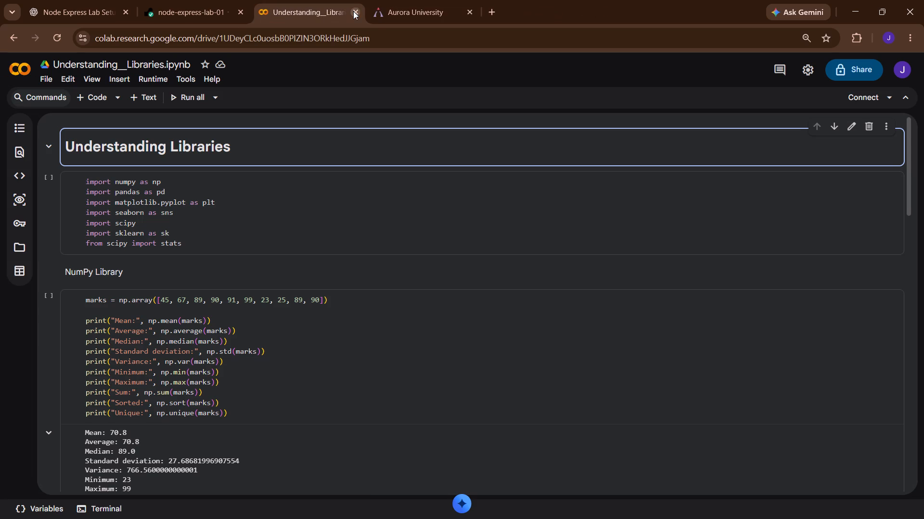
pyautogui.click(242, 12)
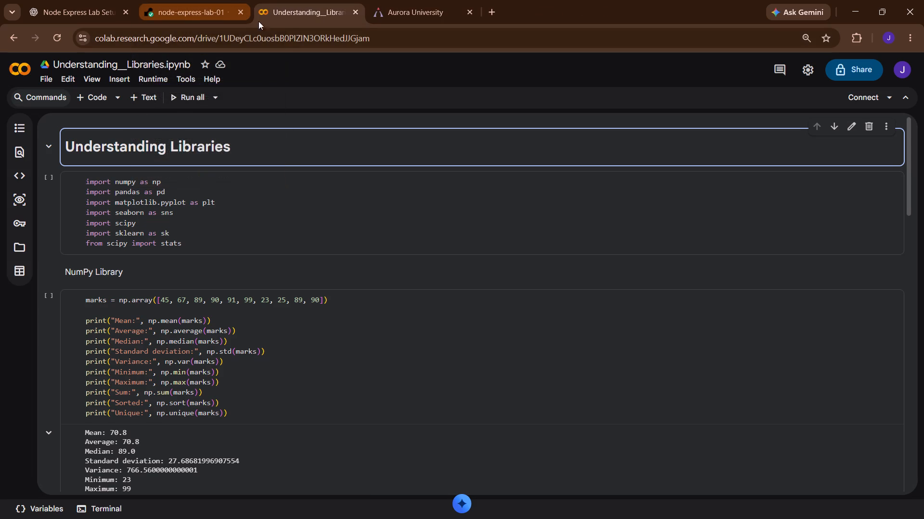
# Open the details of the Lab Report 2 assessment for Backend Development Fundamentals on the Aurora University site.
pyautogui.click(294, 12)
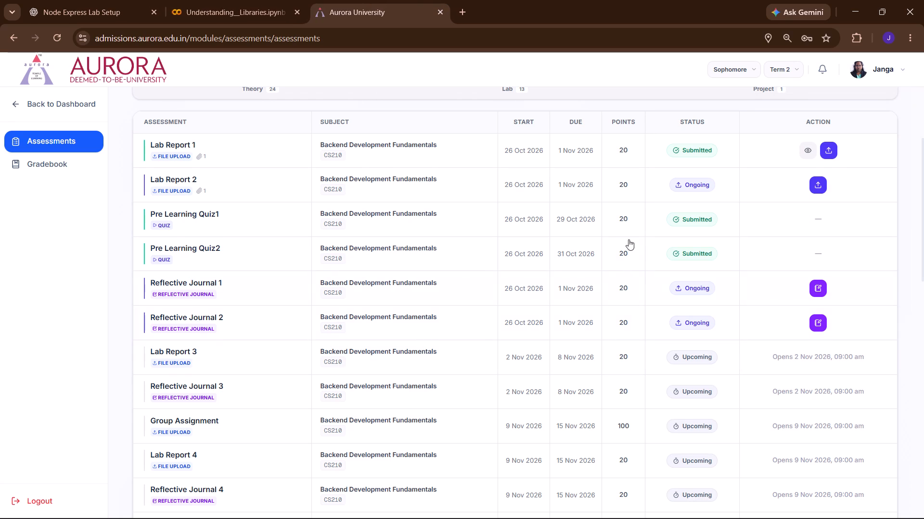
pyautogui.click(215, 185)
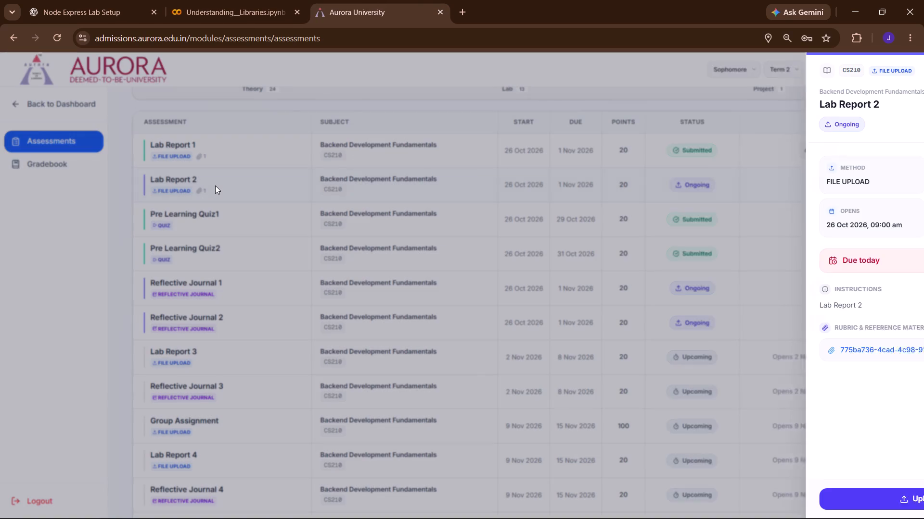